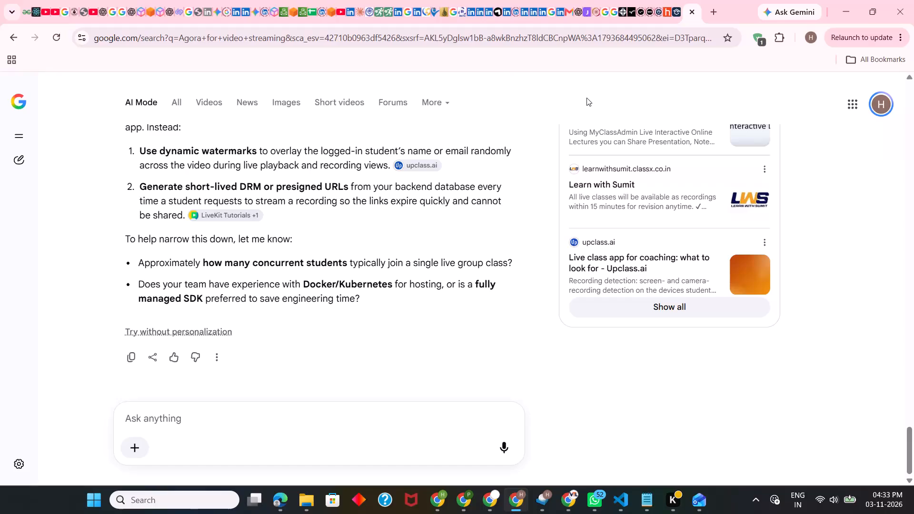
Switch to the Daily Sales Call Data spreadsheet and open Hrasheekesh's sheet.
{"action": "left_click", "coordinate": [310, 10]}
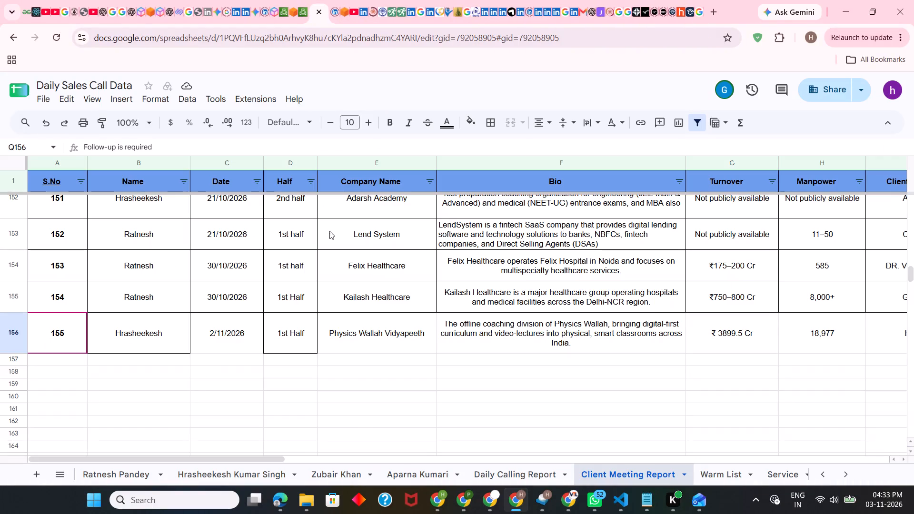
{"action": "left_click", "coordinate": [250, 476]}
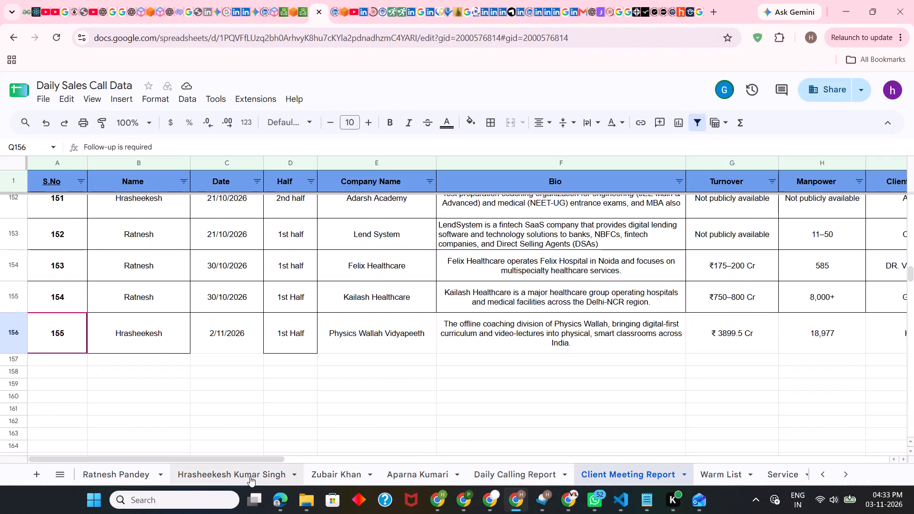
Copy the 31-10-2026 date row and its column header row from rows 457–458 to the empty rows starting at A474.
{"action": "scroll", "coordinate": [278, 368], "scroll_direction": "down", "scroll_amount": 20}
{"action": "scroll", "coordinate": [278, 368], "scroll_direction": "down", "scroll_amount": 18}
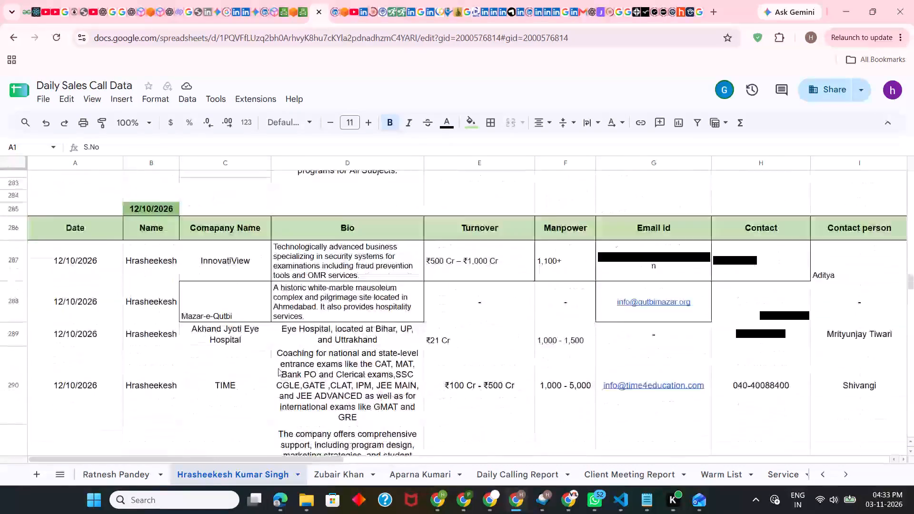
{"action": "scroll", "coordinate": [278, 368], "scroll_direction": "down", "scroll_amount": 14}
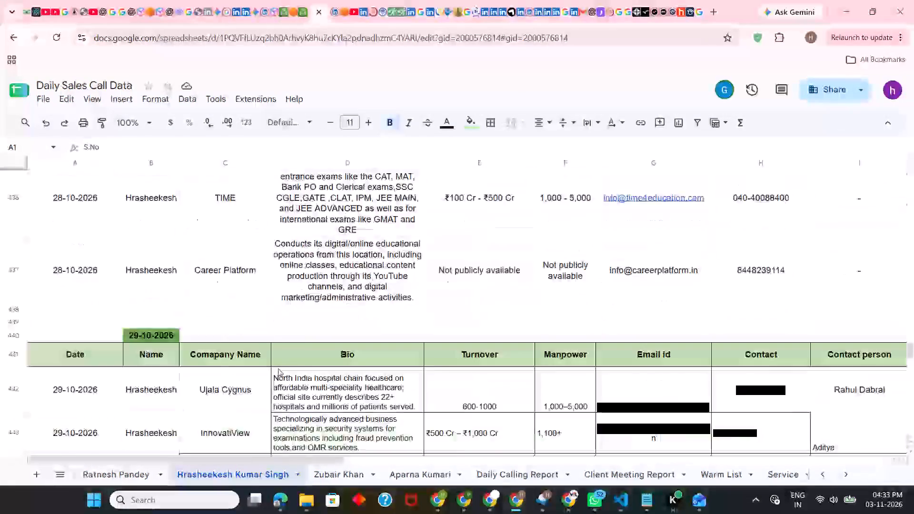
{"action": "scroll", "coordinate": [278, 368], "scroll_direction": "down", "scroll_amount": 13}
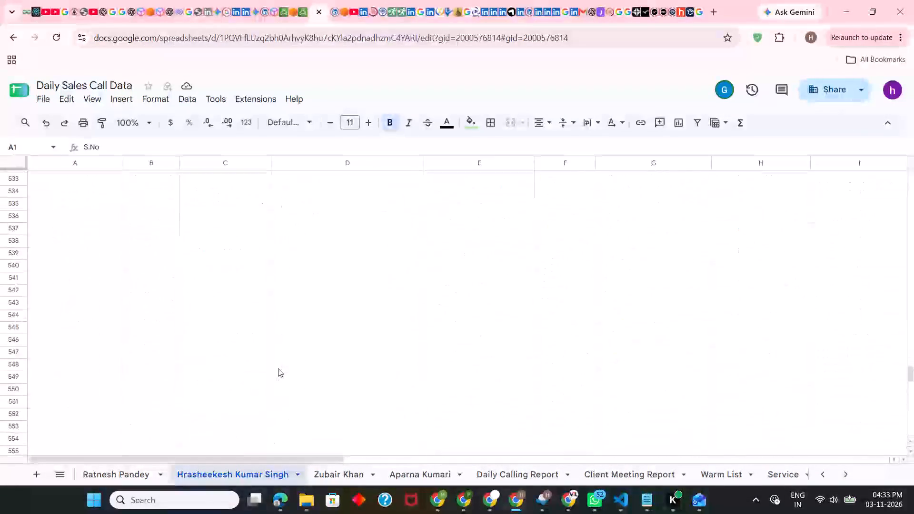
{"action": "scroll", "coordinate": [278, 368], "scroll_direction": "up", "scroll_amount": 7}
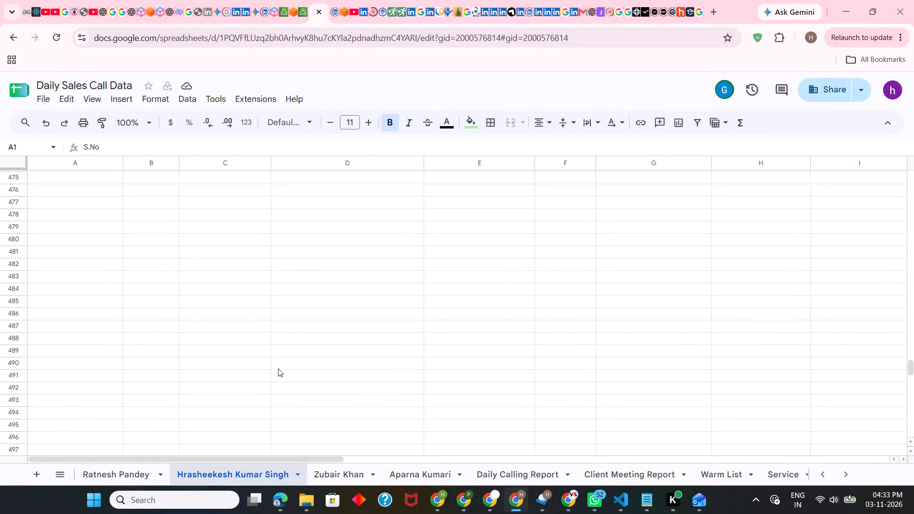
{"action": "scroll", "coordinate": [278, 368], "scroll_direction": "up", "scroll_amount": 5}
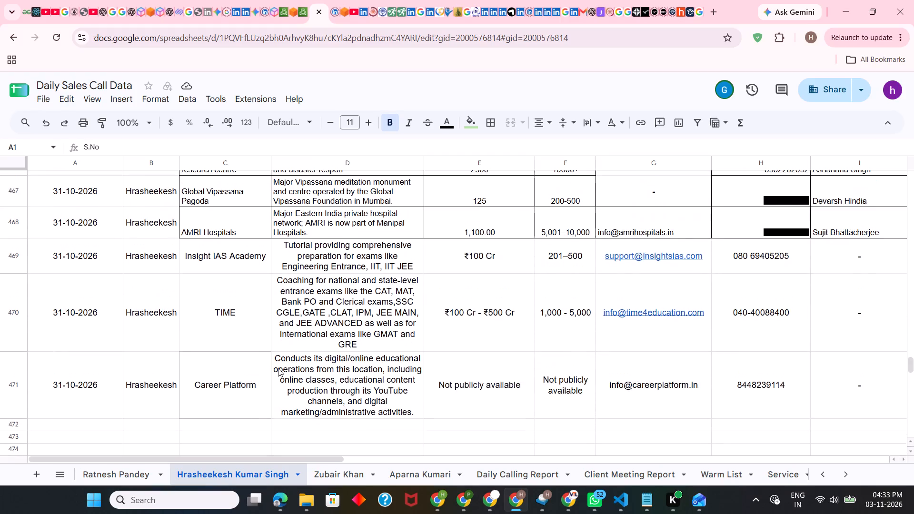
{"action": "scroll", "coordinate": [278, 368], "scroll_direction": "up", "scroll_amount": 6}
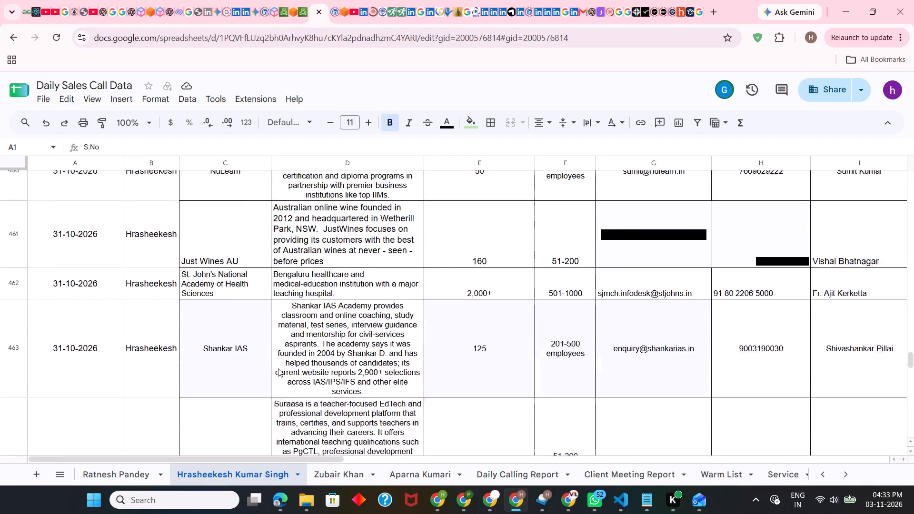
{"action": "scroll", "coordinate": [278, 368], "scroll_direction": "up", "scroll_amount": 1}
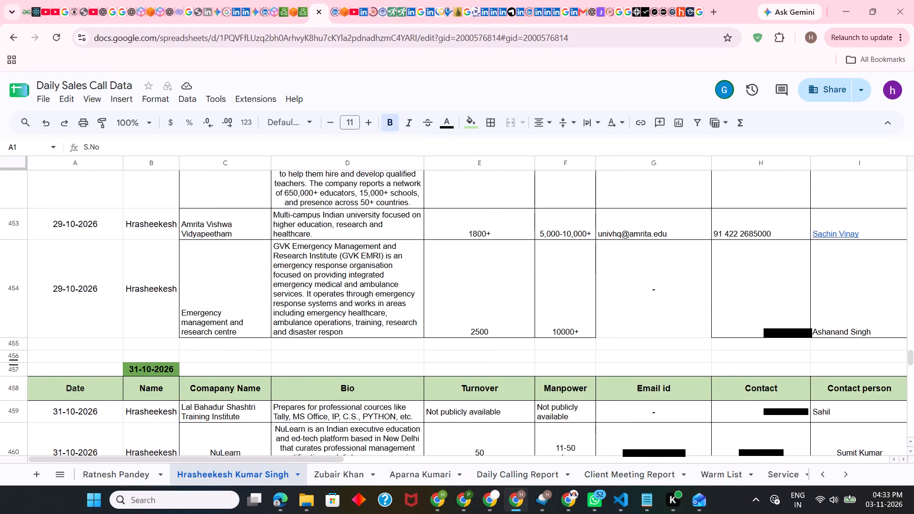
{"action": "left_click", "coordinate": [10, 368]}
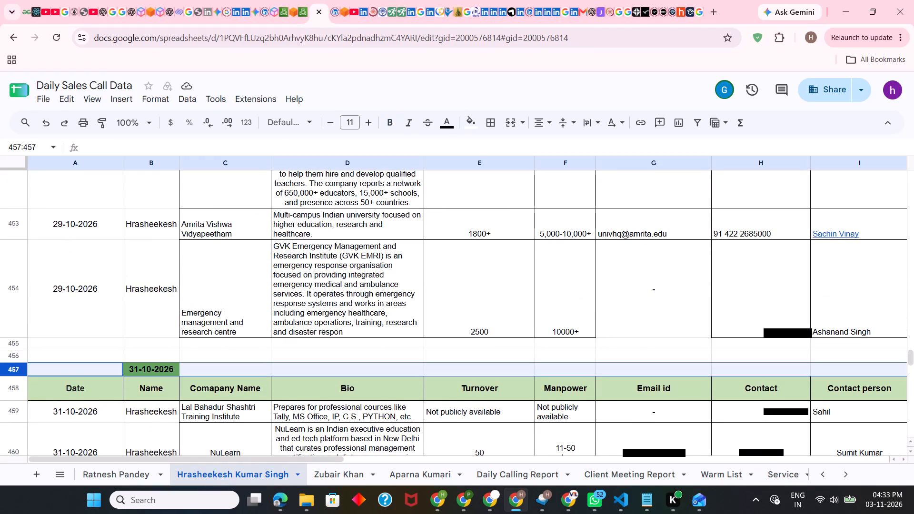
{"action": "key", "text": "shift+Down"}
{"action": "key", "text": "ctrl+c"}
{"action": "scroll", "coordinate": [10, 368], "scroll_direction": "down", "scroll_amount": 11}
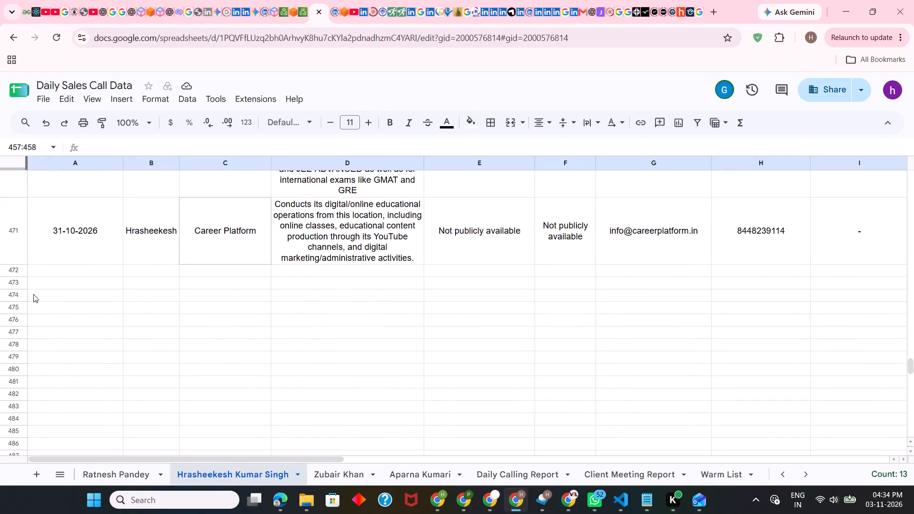
{"action": "left_click", "coordinate": [46, 294]}
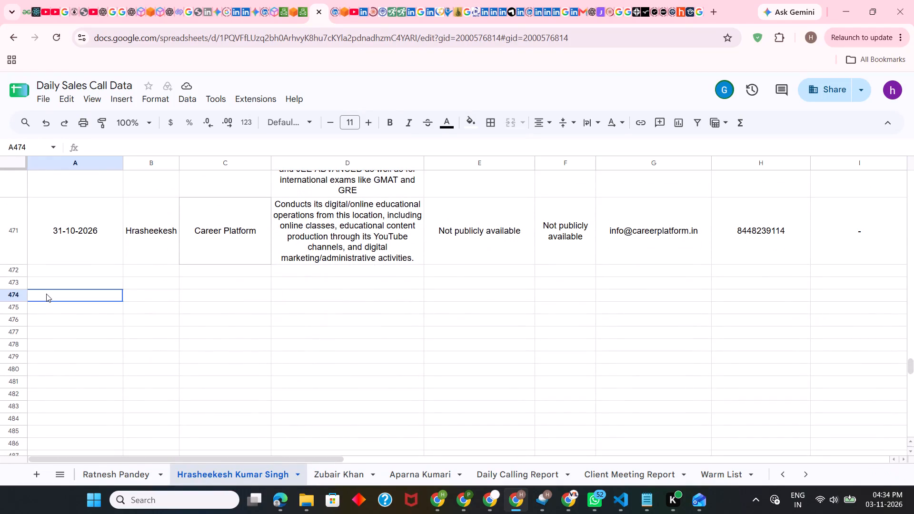
{"action": "key", "text": "ctrl+v"}
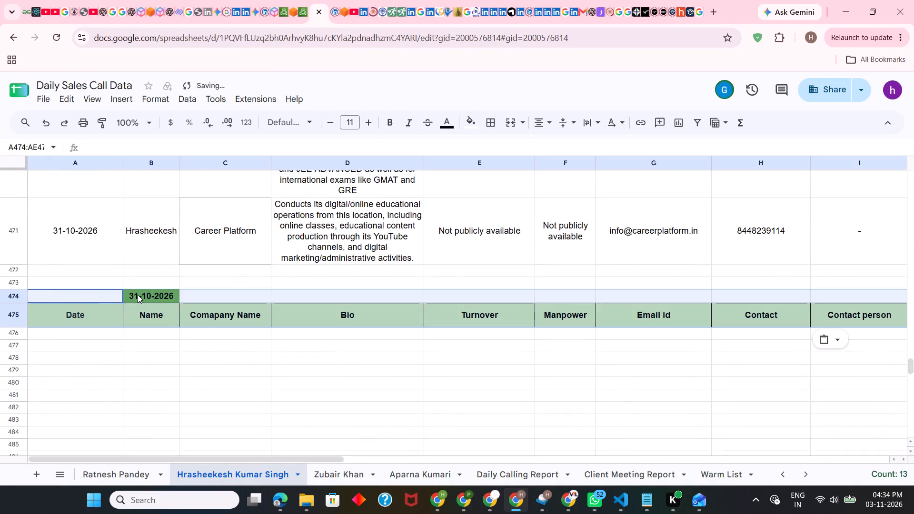
Change the date above the copied header row, in B474, to 03-11-2026.
{"action": "double_click", "coordinate": [138, 295]}
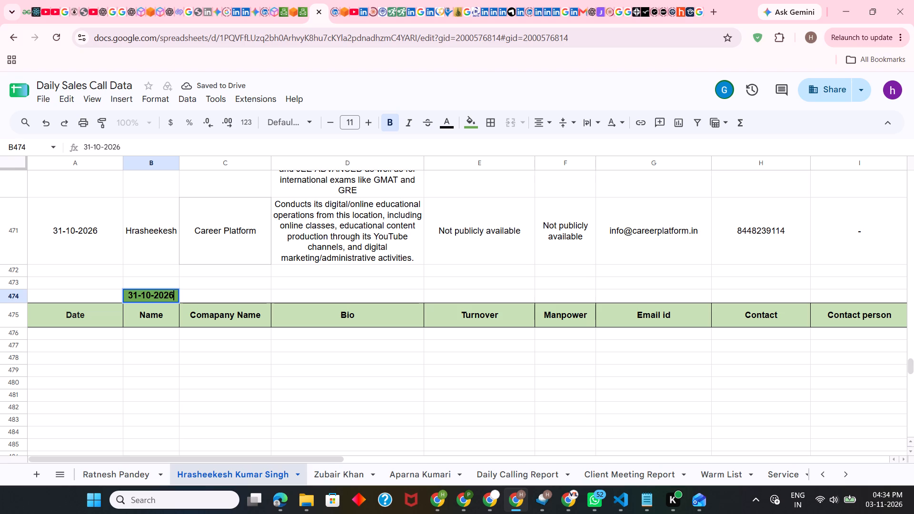
{"action": "left_click", "coordinate": [150, 293]}
{"action": "left_click_drag", "start_coordinate": [138, 293], "coordinate": [126, 294]}
{"action": "left_click_drag", "start_coordinate": [126, 294], "coordinate": [126, 294]}
{"action": "type", "text": "03"}
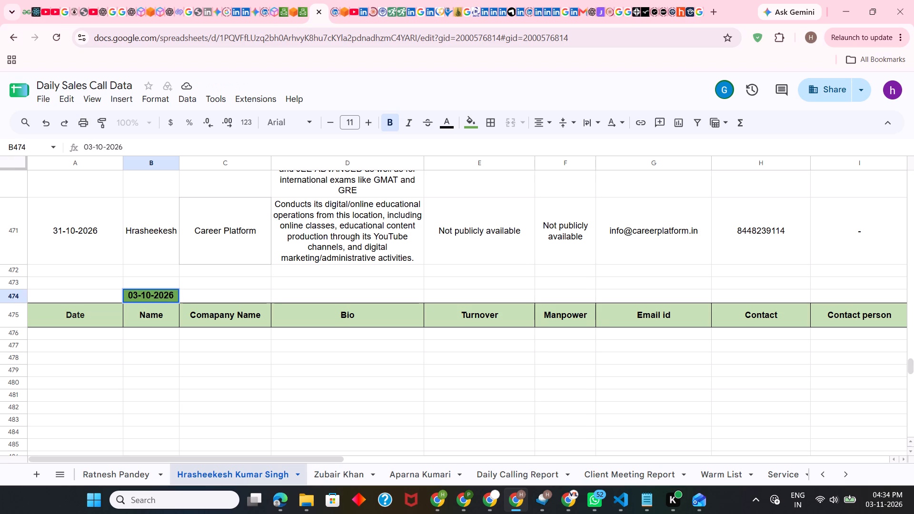
{"action": "left_click", "coordinate": [149, 294]}
{"action": "key", "text": "BackSpace"}
{"action": "key", "text": "BackSpace"}
{"action": "type", "text": "11"}
{"action": "key", "text": "Return"}
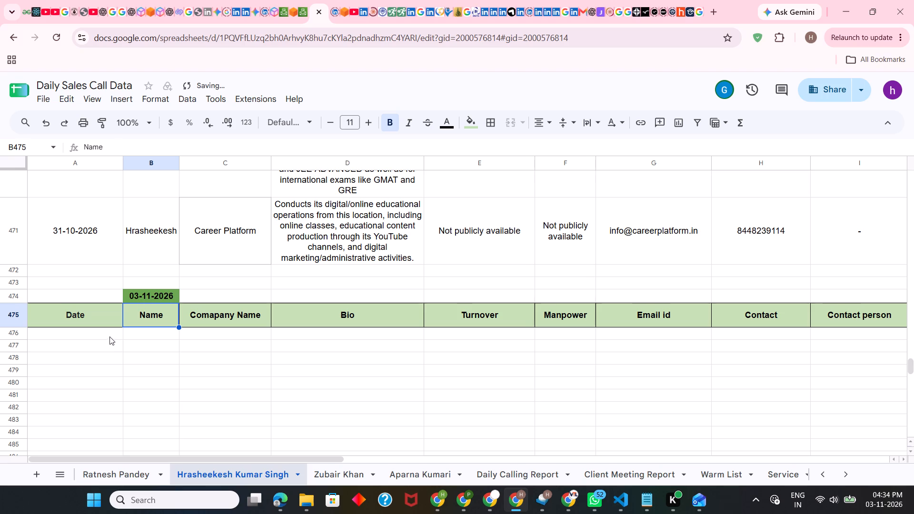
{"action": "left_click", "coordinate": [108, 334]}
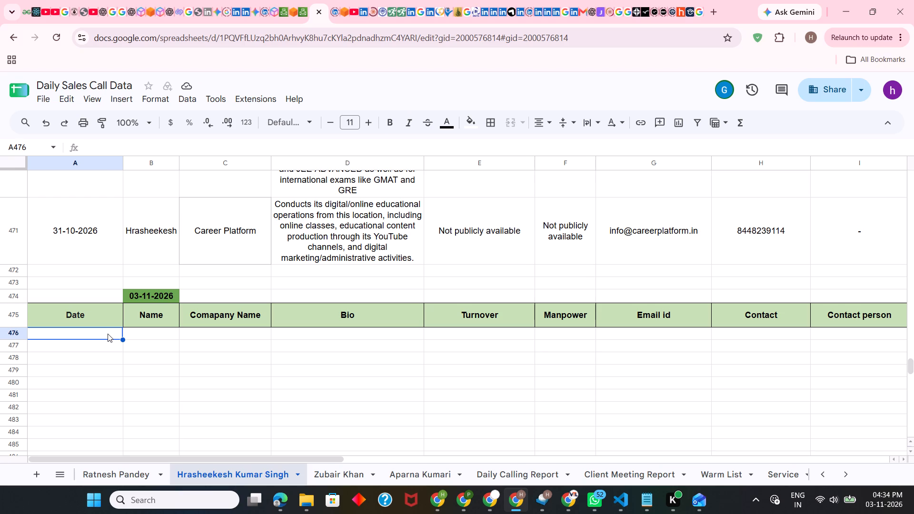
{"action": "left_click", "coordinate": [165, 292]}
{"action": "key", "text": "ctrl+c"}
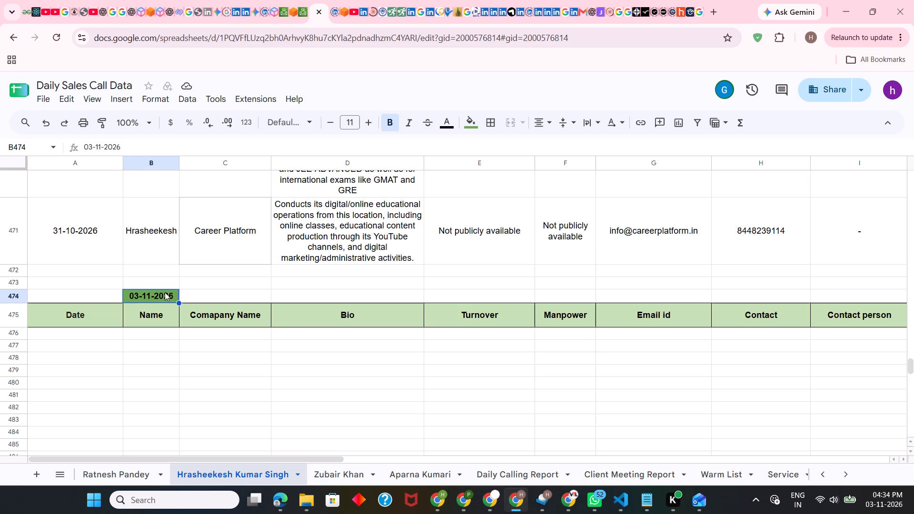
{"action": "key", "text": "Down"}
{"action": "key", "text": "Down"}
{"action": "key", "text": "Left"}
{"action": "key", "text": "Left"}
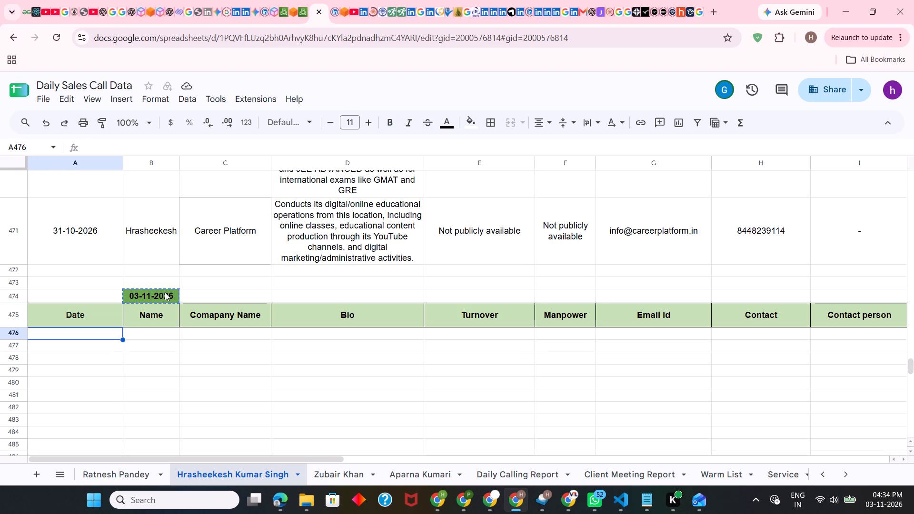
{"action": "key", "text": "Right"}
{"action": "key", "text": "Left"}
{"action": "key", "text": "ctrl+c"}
Copy the 03-11-2026 date from B474 into the Date cell A476 as values only, without its green formatting.
{"action": "key", "text": "Up"}
{"action": "key", "text": "Right"}
{"action": "key", "text": "Up"}
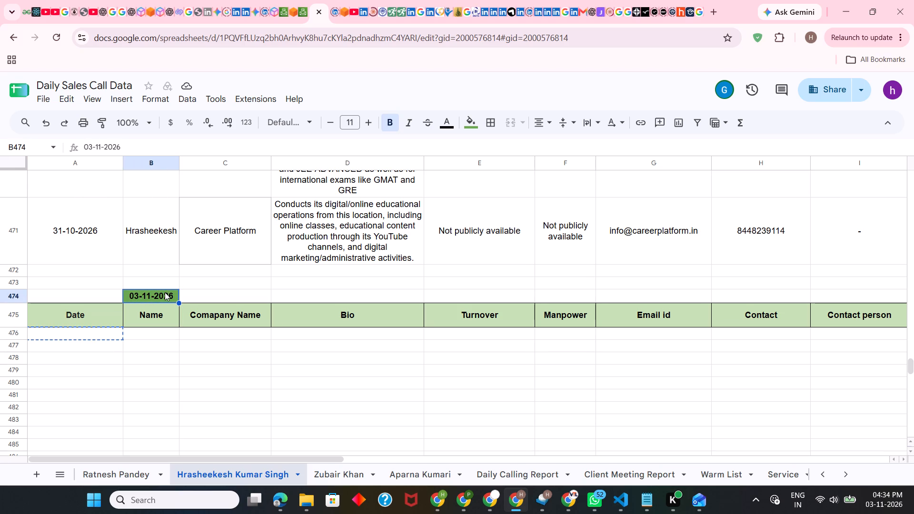
{"action": "key", "text": "ctrl+c"}
{"action": "key", "text": "Down"}
{"action": "key", "text": "Down"}
{"action": "key", "text": "Left"}
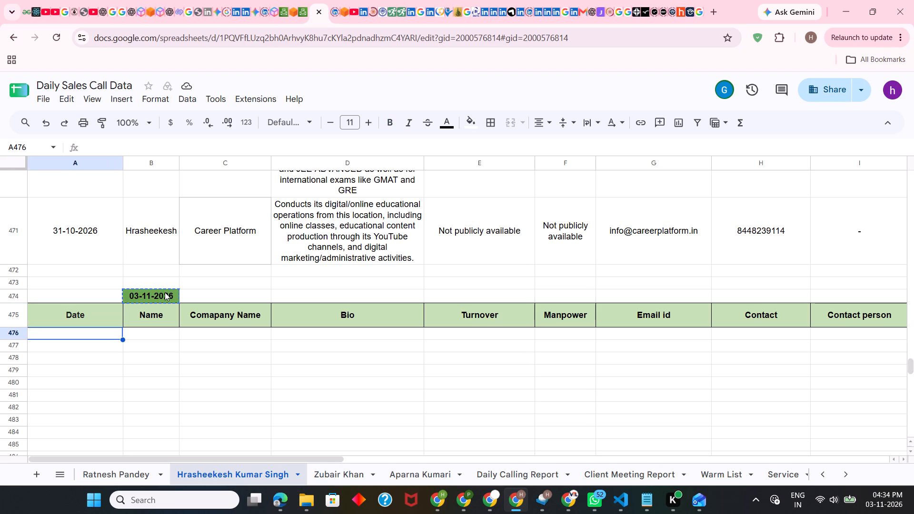
{"action": "key", "text": "ctrl+v"}
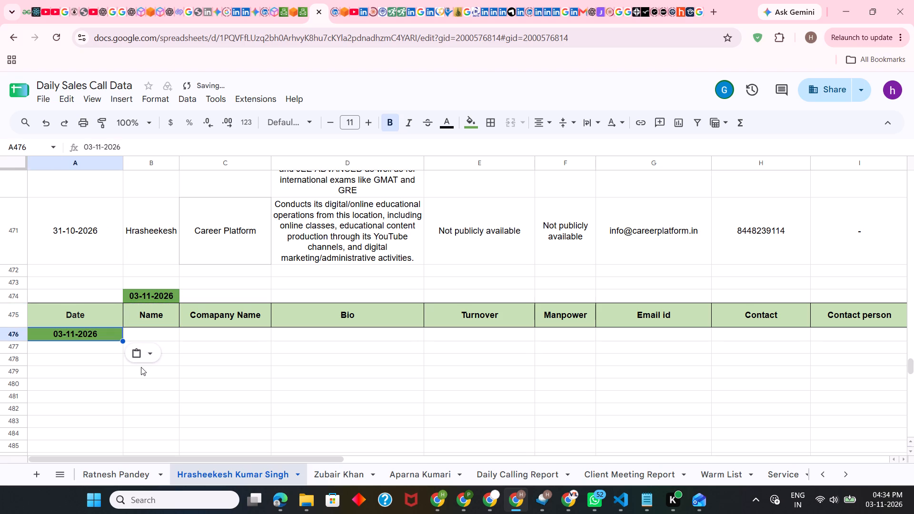
{"action": "left_click", "coordinate": [142, 357]}
{"action": "left_click", "coordinate": [183, 378]}
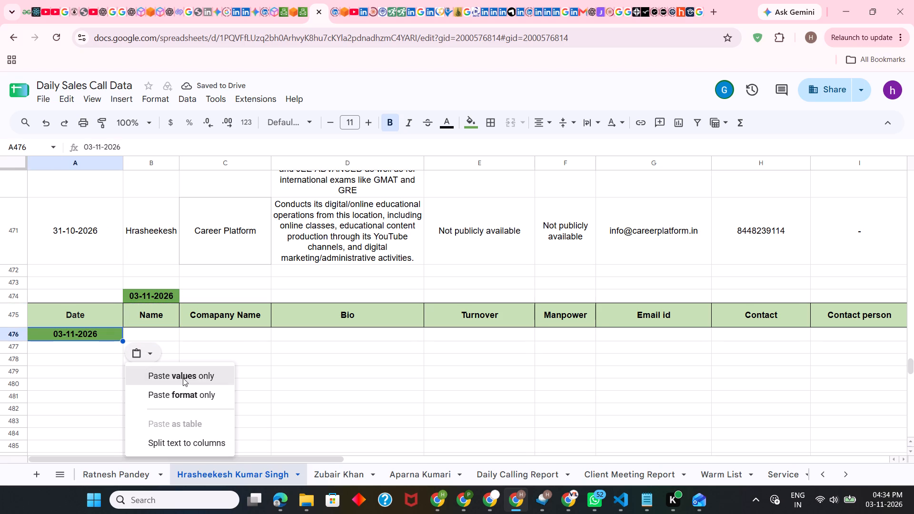
Copy the name Hrasheekesh from the last 31-10-2026 entry into the Name cell B476.
{"action": "left_click", "coordinate": [149, 223]}
{"action": "key", "text": "ctrl+c"}
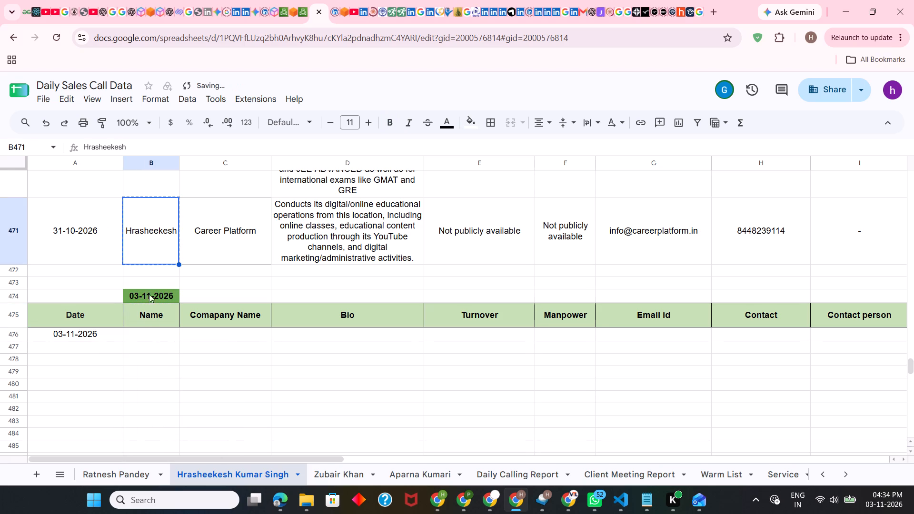
{"action": "left_click", "coordinate": [156, 331]}
{"action": "key", "text": "ctrl+v"}
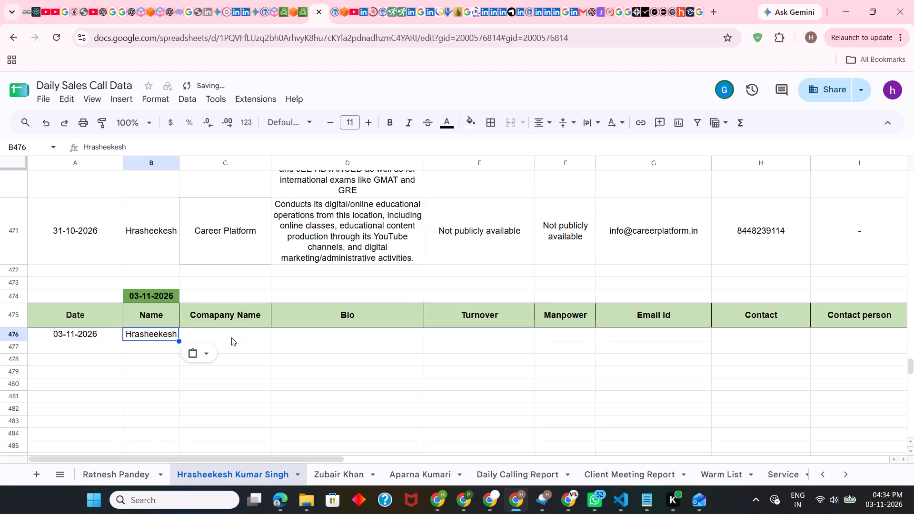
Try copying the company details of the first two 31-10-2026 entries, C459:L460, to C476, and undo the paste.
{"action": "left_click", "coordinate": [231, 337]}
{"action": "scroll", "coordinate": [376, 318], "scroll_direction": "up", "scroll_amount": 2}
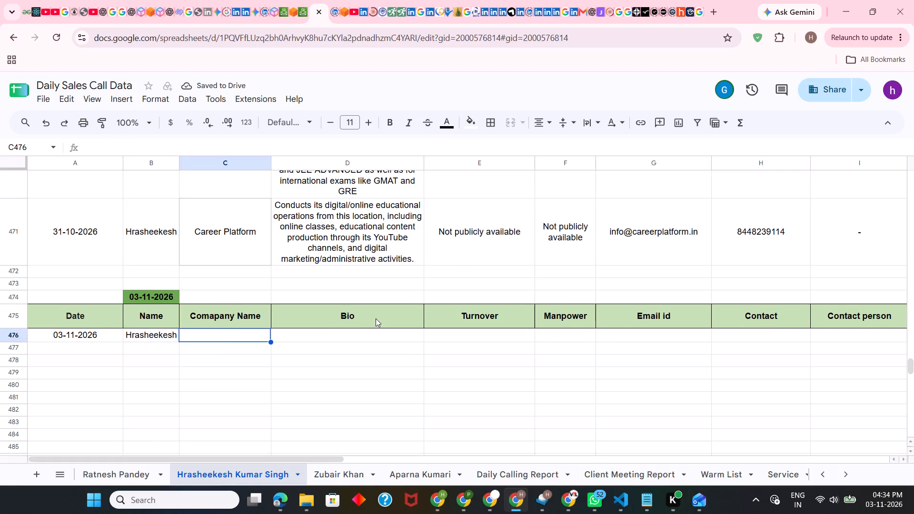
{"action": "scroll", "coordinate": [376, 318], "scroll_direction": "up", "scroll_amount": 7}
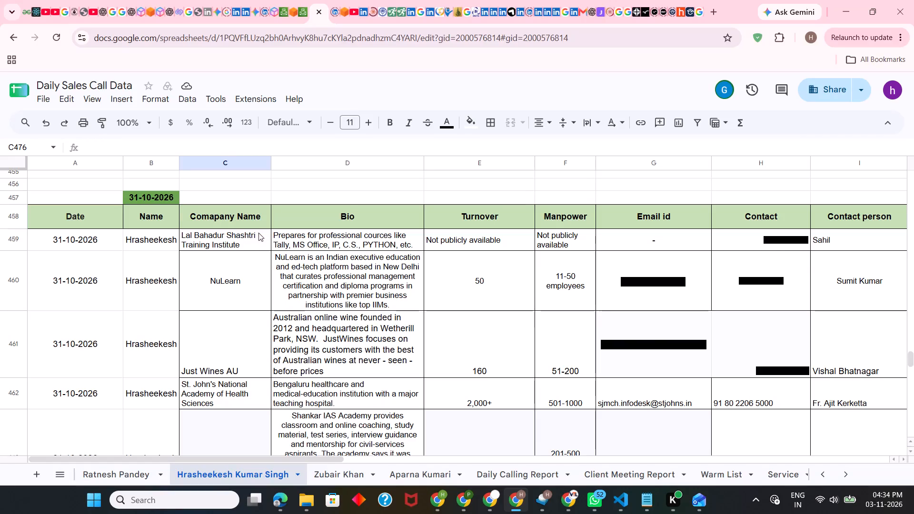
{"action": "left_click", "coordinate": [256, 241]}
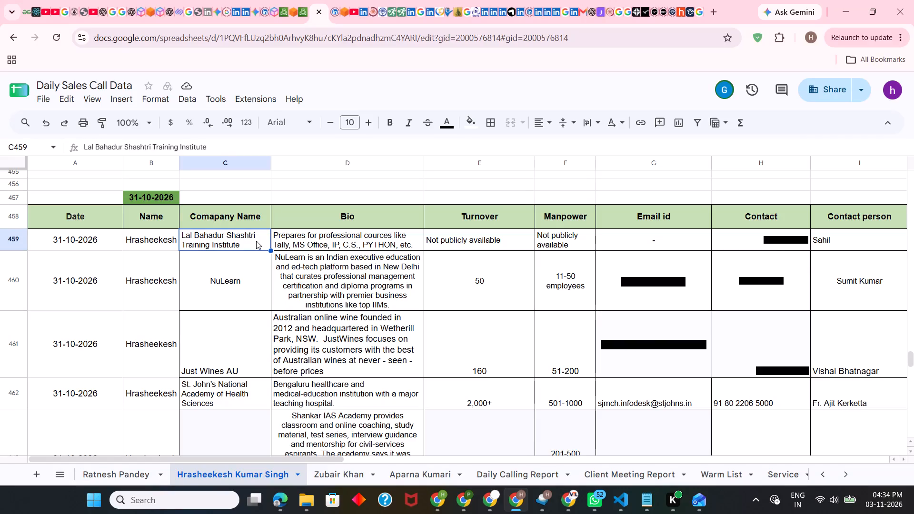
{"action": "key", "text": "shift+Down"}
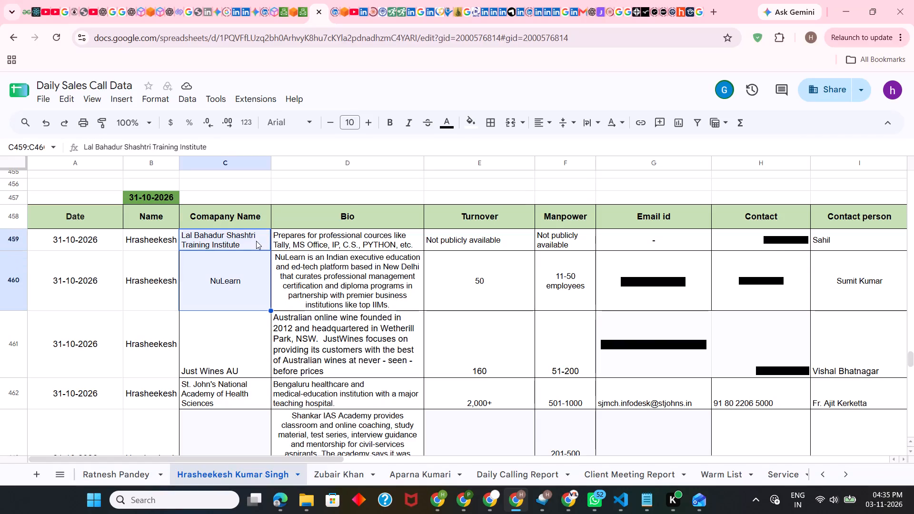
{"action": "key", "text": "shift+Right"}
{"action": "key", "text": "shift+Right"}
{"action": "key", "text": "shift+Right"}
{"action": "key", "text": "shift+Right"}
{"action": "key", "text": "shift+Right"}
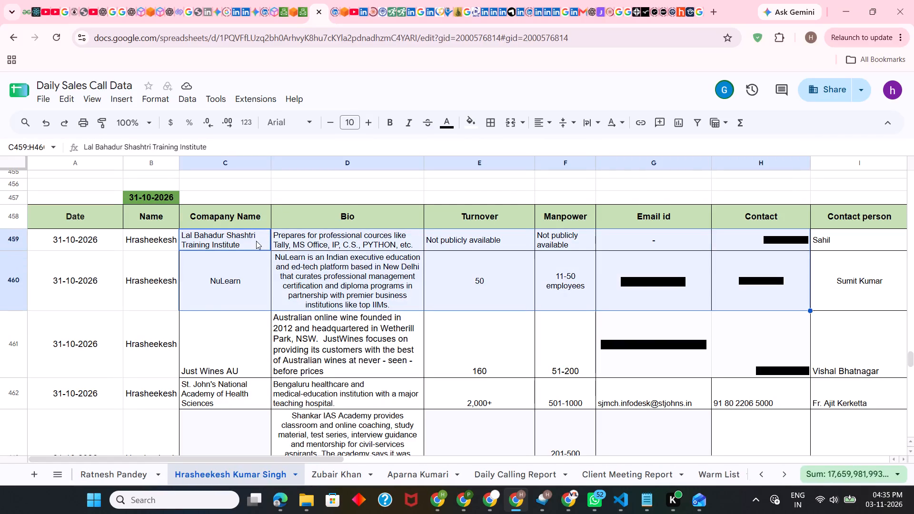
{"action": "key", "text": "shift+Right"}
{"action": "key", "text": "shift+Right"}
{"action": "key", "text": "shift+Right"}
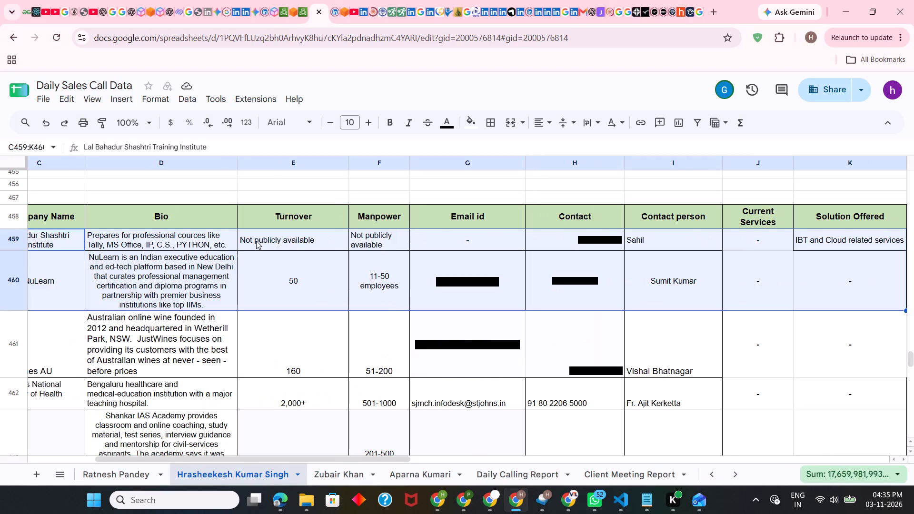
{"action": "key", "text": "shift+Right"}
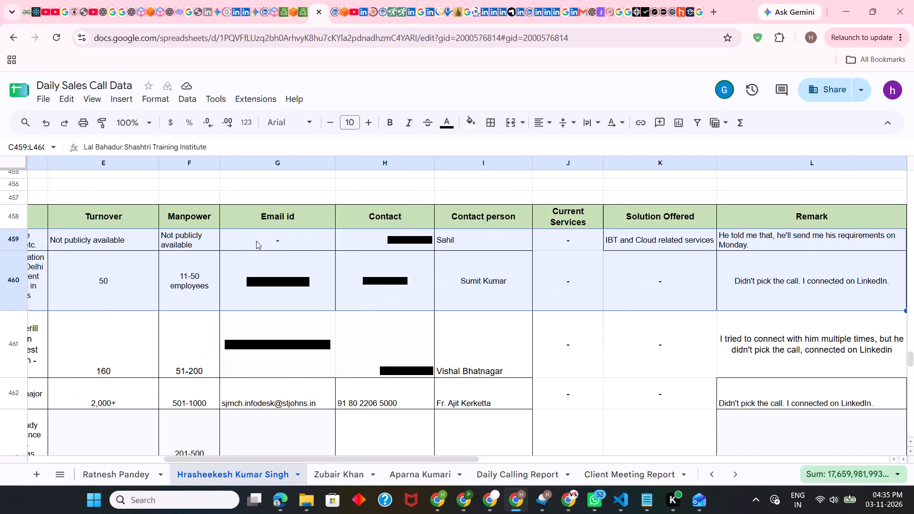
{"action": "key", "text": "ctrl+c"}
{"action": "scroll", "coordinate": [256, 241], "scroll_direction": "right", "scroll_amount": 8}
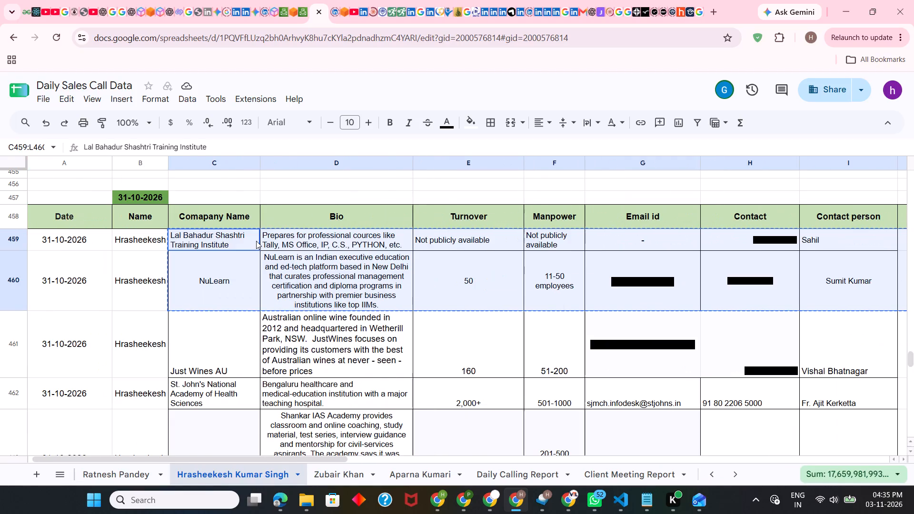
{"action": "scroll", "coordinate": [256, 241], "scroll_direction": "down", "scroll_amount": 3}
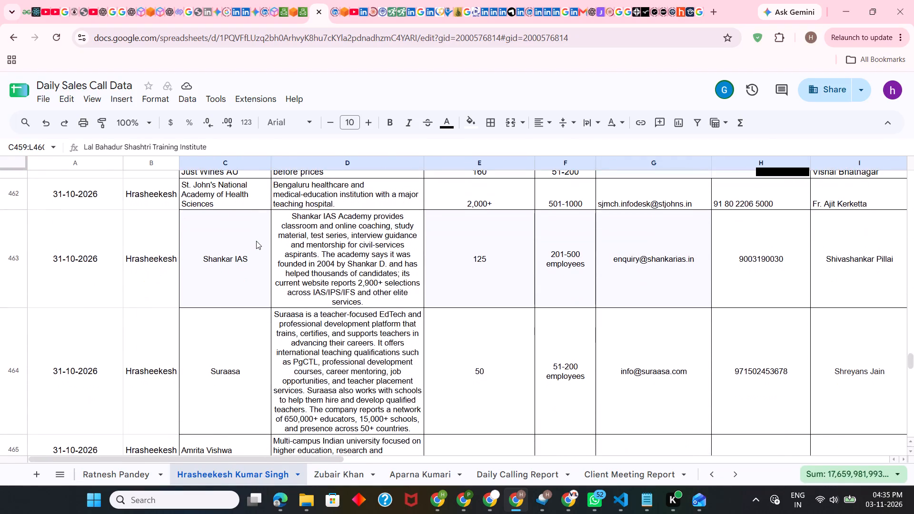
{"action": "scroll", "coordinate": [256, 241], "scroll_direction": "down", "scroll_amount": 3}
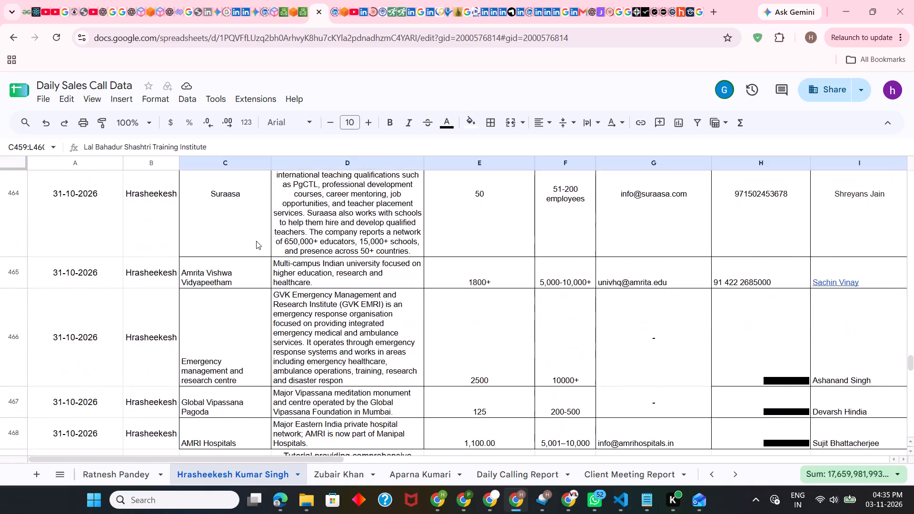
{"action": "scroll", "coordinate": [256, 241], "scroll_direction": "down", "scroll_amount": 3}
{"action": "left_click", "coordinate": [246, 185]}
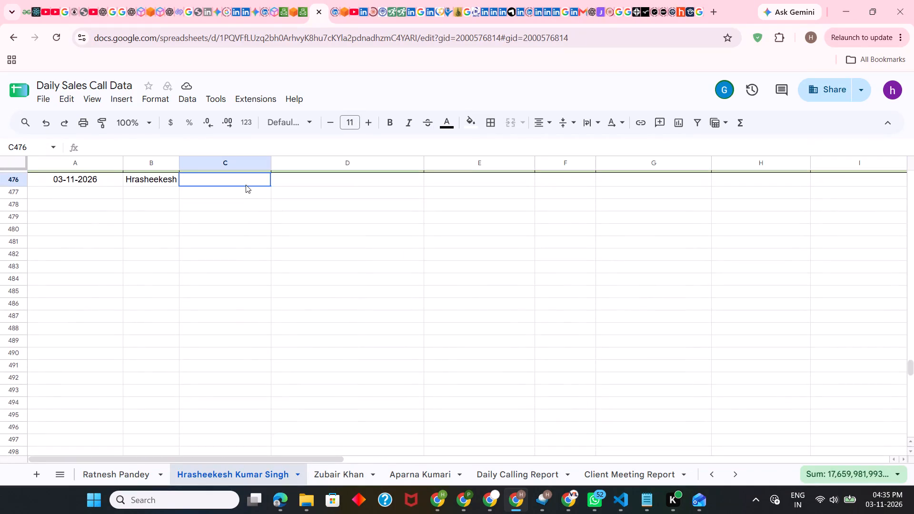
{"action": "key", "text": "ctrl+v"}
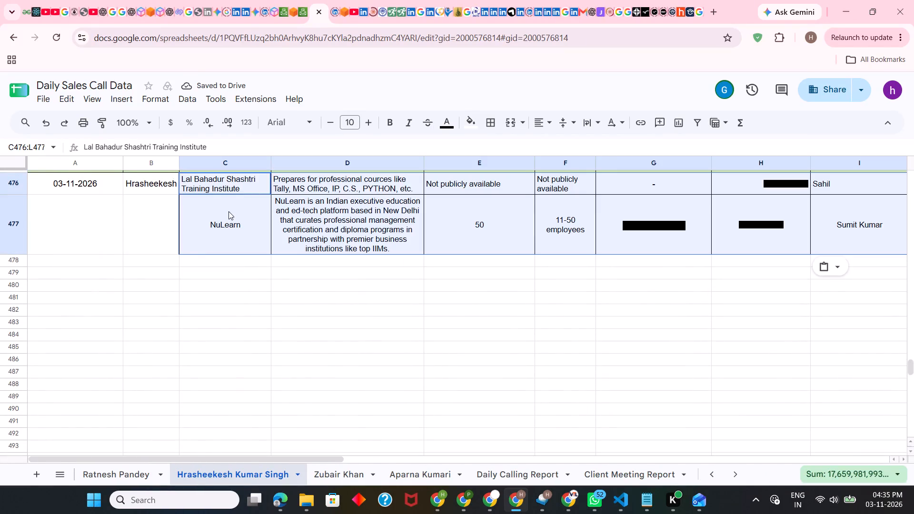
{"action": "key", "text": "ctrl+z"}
Copy only the Lal Bahadur Shashtri Training Institute details, from Company Name through Remark in C459:L459, into row 476 starting at C476.
{"action": "scroll", "coordinate": [228, 211], "scroll_direction": "up", "scroll_amount": 11}
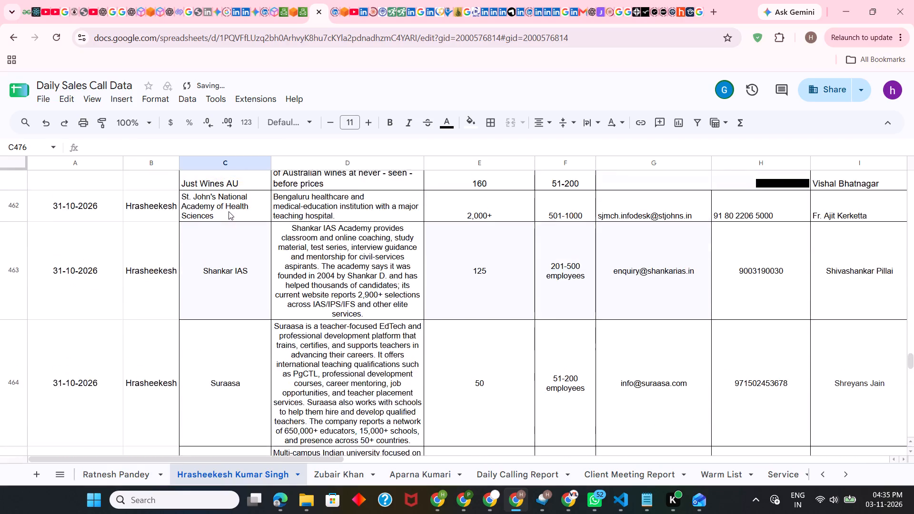
{"action": "scroll", "coordinate": [228, 211], "scroll_direction": "up", "scroll_amount": 2}
{"action": "left_click", "coordinate": [242, 291]}
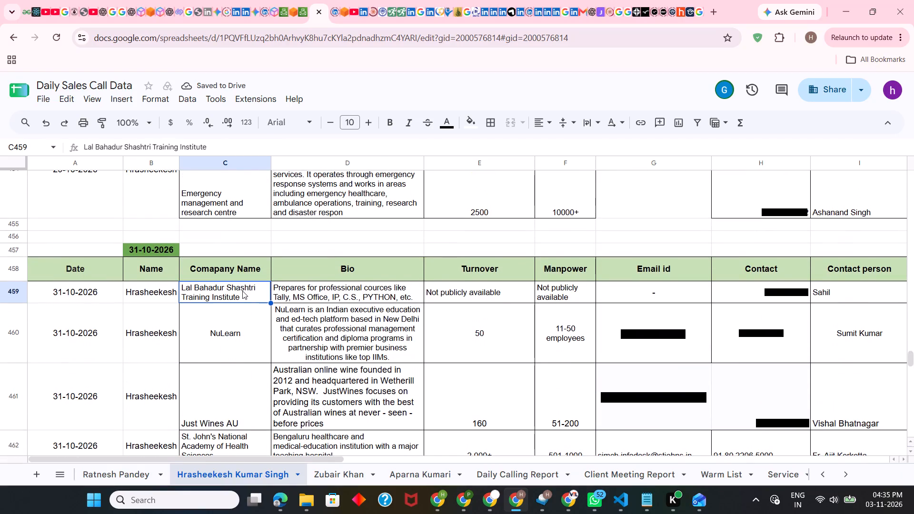
{"action": "key", "text": "shift+Right"}
{"action": "key", "text": "shift+Right"}
{"action": "key", "text": "shift+Right"}
{"action": "key", "text": "shift+Right"}
{"action": "key", "text": "shift+Right"}
{"action": "key", "text": "shift+Right"}
{"action": "key", "text": "shift+Right"}
{"action": "key", "text": "shift+Right"}
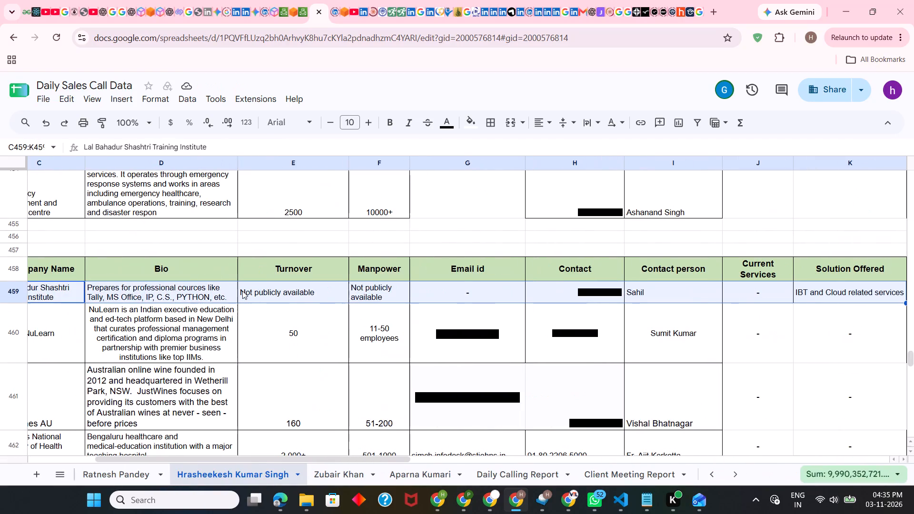
{"action": "key", "text": "shift+Right"}
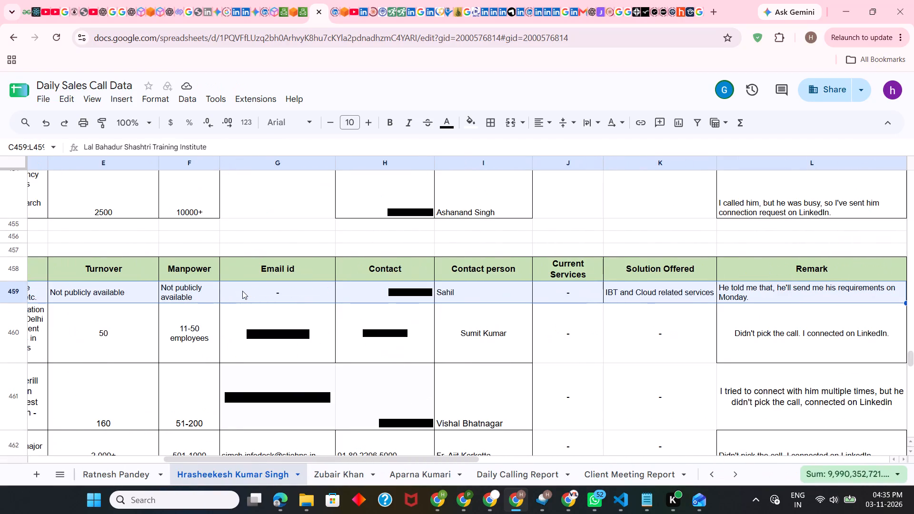
{"action": "key", "text": "ctrl+c"}
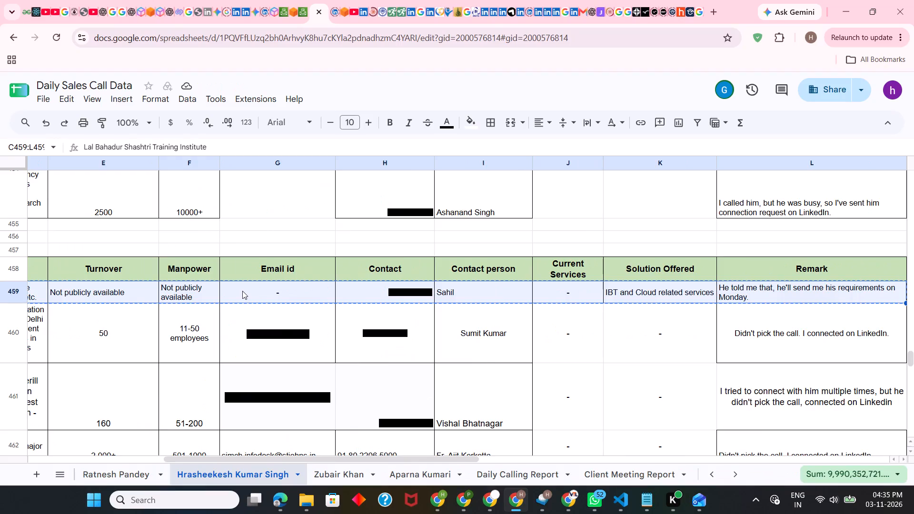
{"action": "scroll", "coordinate": [242, 291], "scroll_direction": "right", "scroll_amount": 7}
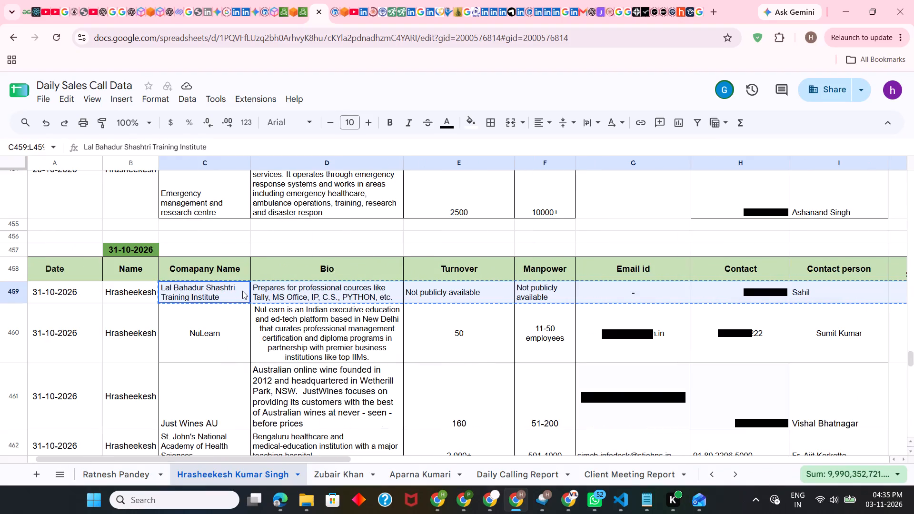
{"action": "scroll", "coordinate": [242, 291], "scroll_direction": "down", "scroll_amount": 10}
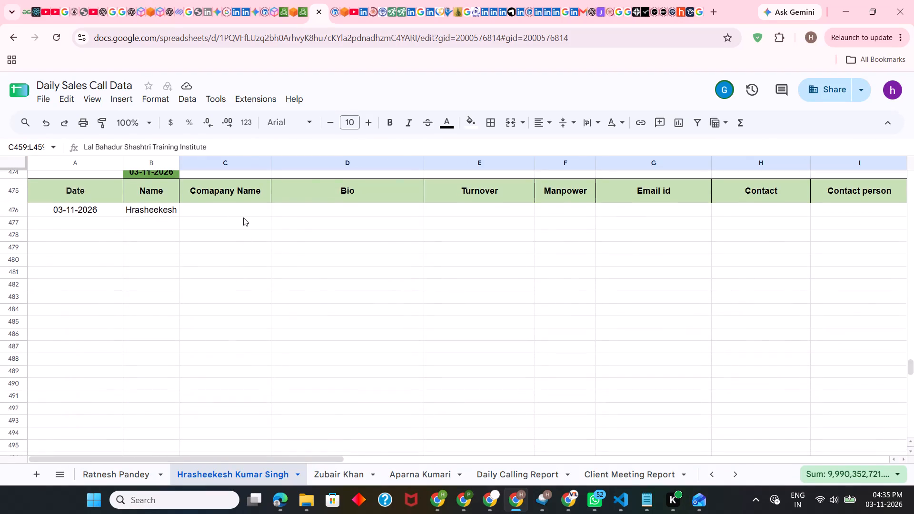
{"action": "left_click", "coordinate": [240, 208]}
{"action": "key", "text": "ctrl+v"}
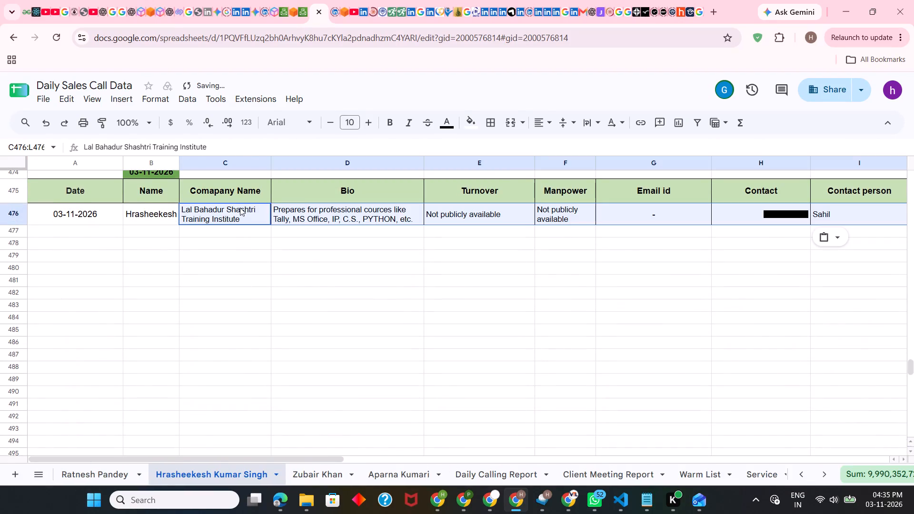
Copy the 03-11-2026 date from A476 into the two Date cells below it, A477 and A478.
{"action": "left_click", "coordinate": [108, 220]}
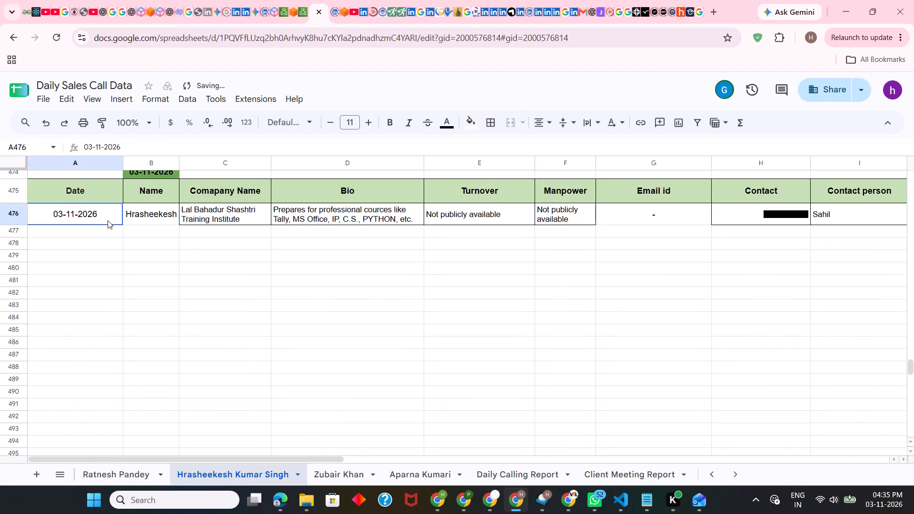
{"action": "key", "text": "ctrl+c"}
{"action": "key", "text": "Down"}
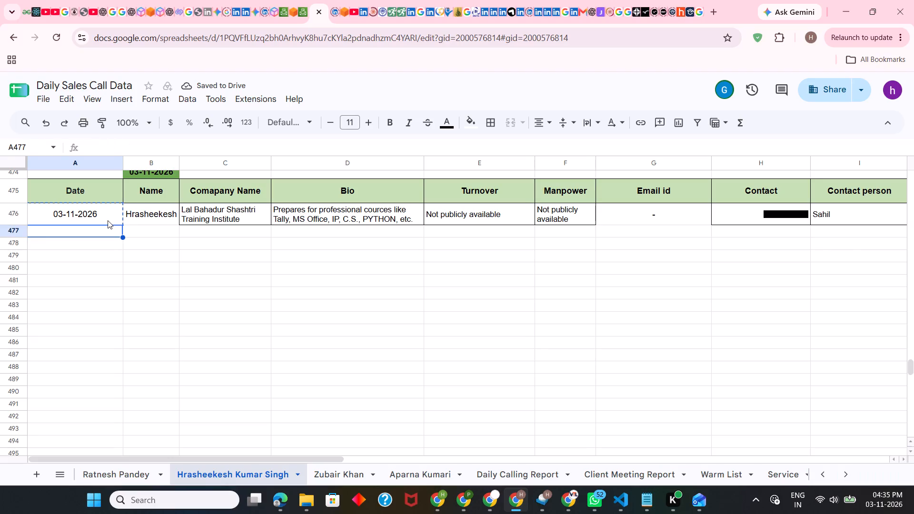
{"action": "key", "text": "ctrl+v"}
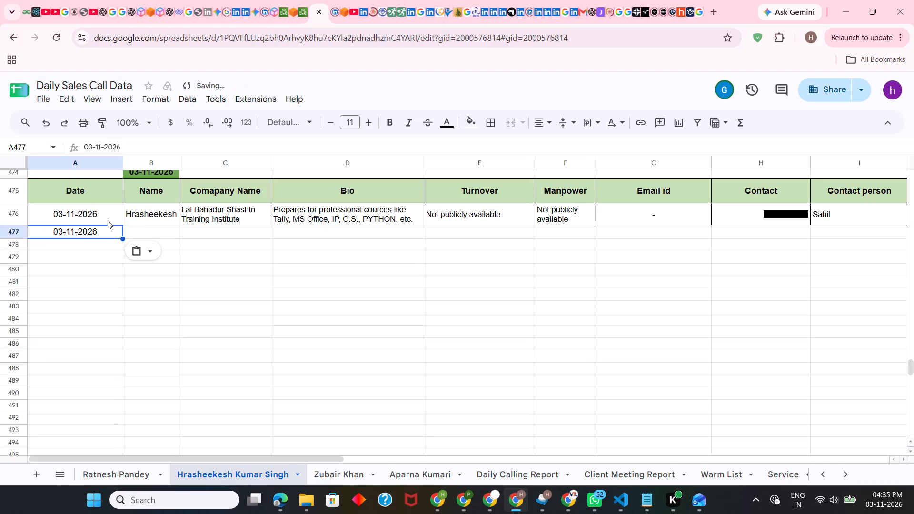
{"action": "key", "text": "Down"}
{"action": "key", "text": "ctrl+v"}
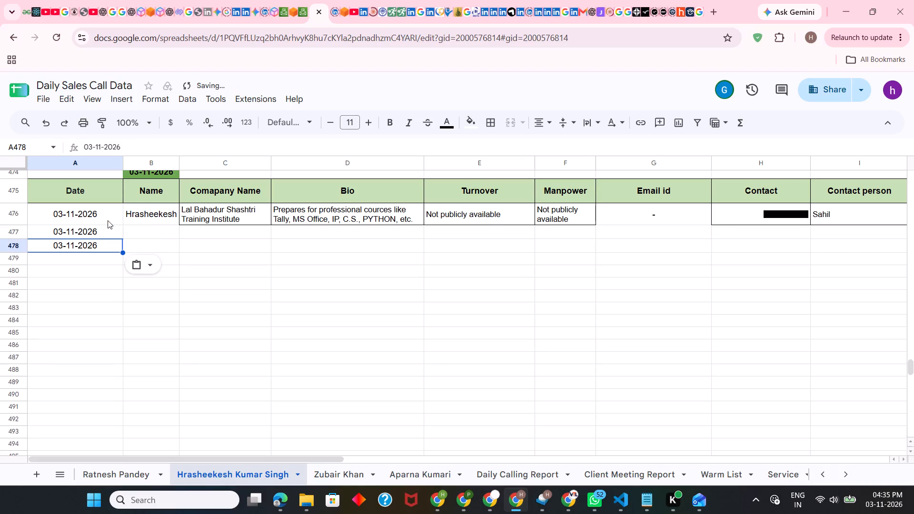
Fill the name Hrasheekesh from B476 down through B478.
{"action": "left_click", "coordinate": [148, 224]}
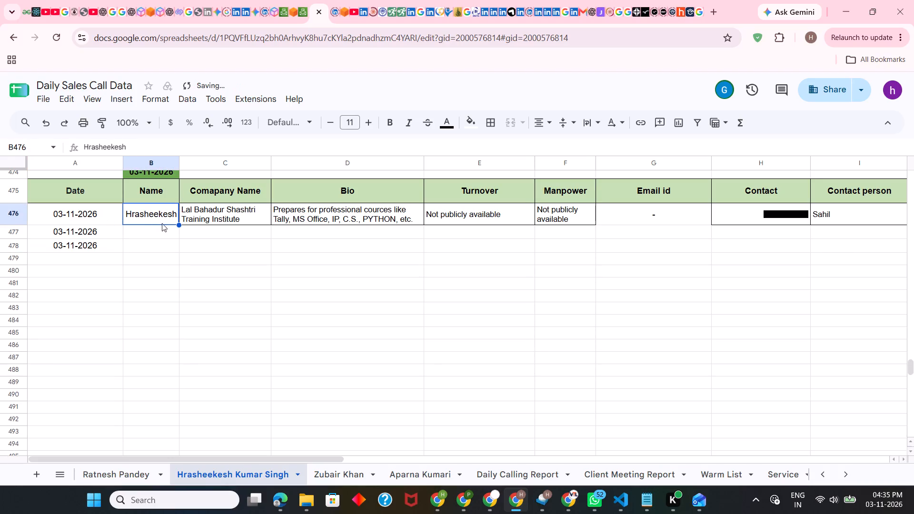
{"action": "left_click_drag", "start_coordinate": [178, 224], "coordinate": [179, 240]}
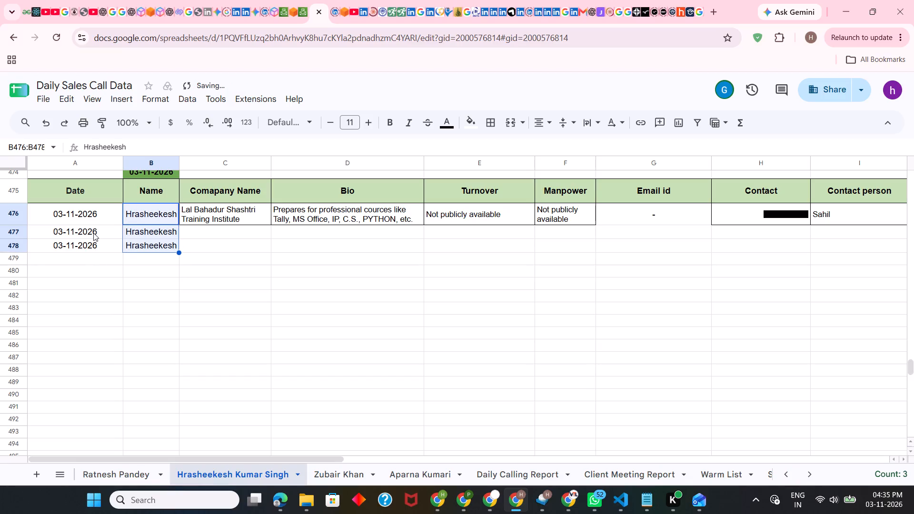
Extend the 03-11-2026 dates in A477:A478 down the Date column through row 489.
{"action": "left_click", "coordinate": [94, 233]}
{"action": "key", "text": "shift+Down"}
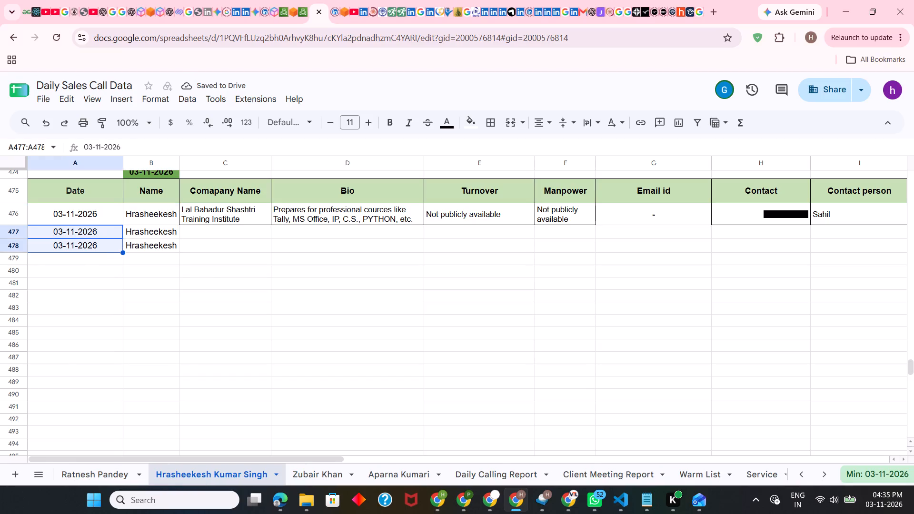
{"action": "left_click_drag", "start_coordinate": [124, 253], "coordinate": [130, 387]}
Fill the name Hrasheekesh from B478 down the Name column through B489.
{"action": "left_click", "coordinate": [139, 243]}
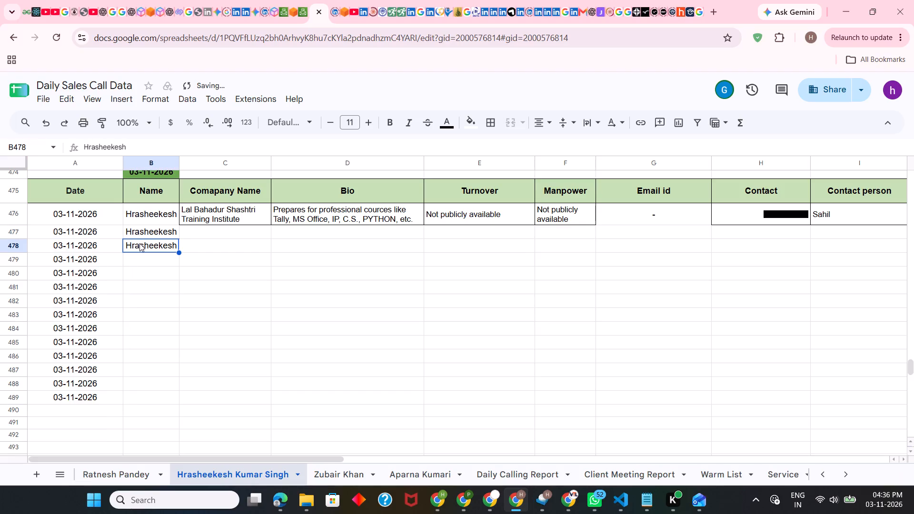
{"action": "left_click_drag", "start_coordinate": [179, 254], "coordinate": [183, 399]}
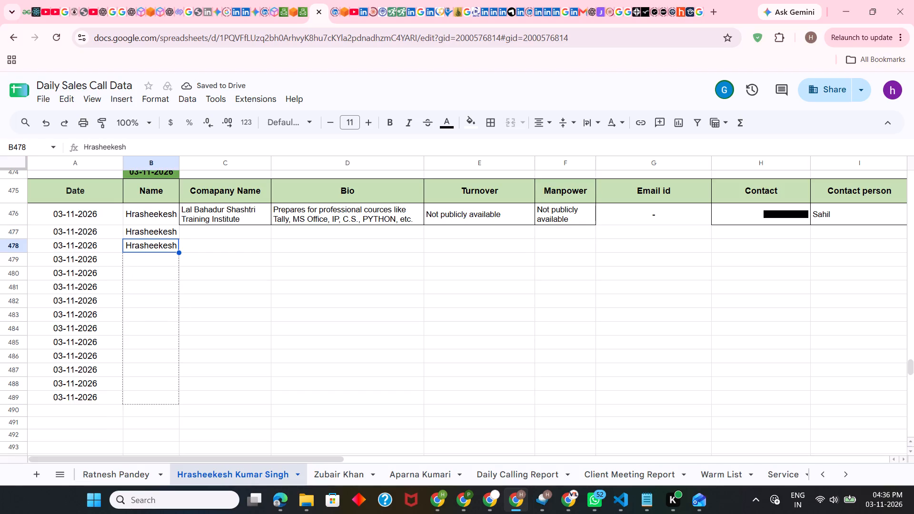
{"action": "left_click_drag", "start_coordinate": [183, 399], "coordinate": [180, 399]}
Copy the InnovatiView entry C443:L443 from the 29-10-2026 block into row 477 of the 03-11-2026 block, starting at Company Name.
{"action": "left_click", "coordinate": [225, 235]}
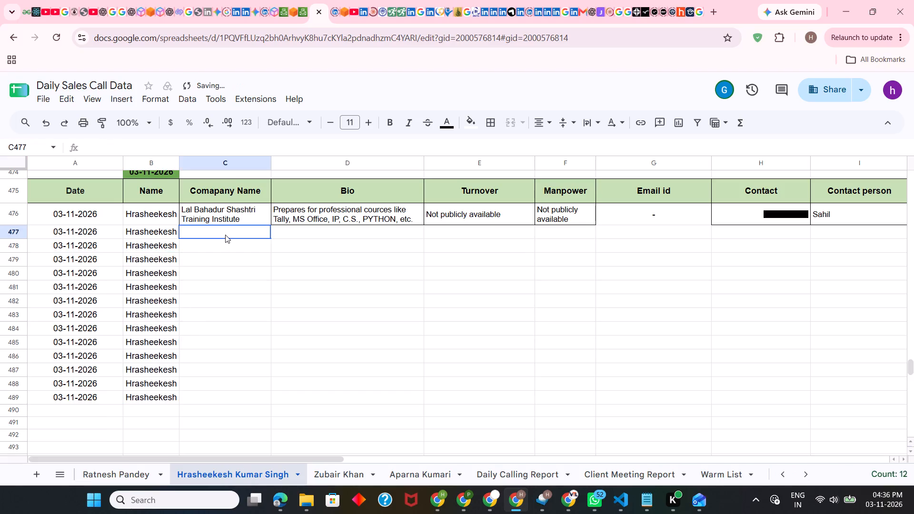
{"action": "scroll", "coordinate": [225, 235], "scroll_direction": "up", "scroll_amount": 7}
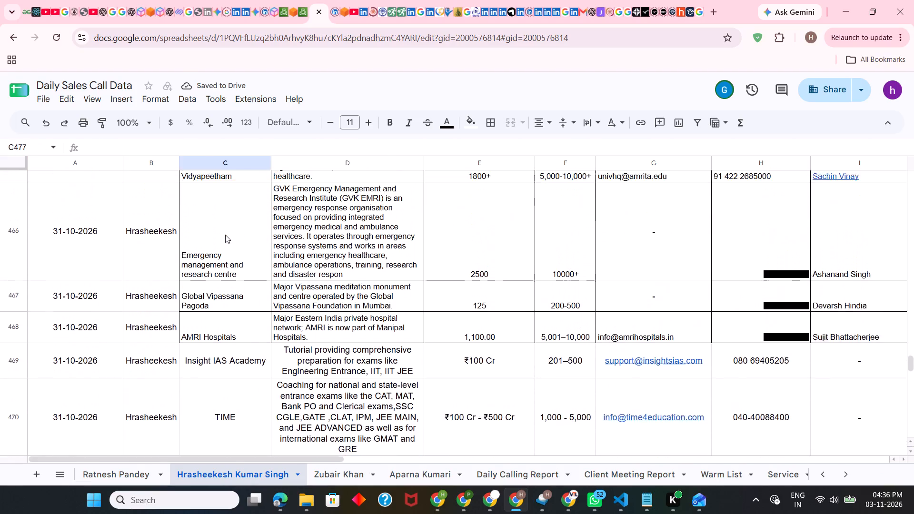
{"action": "scroll", "coordinate": [225, 235], "scroll_direction": "up", "scroll_amount": 7}
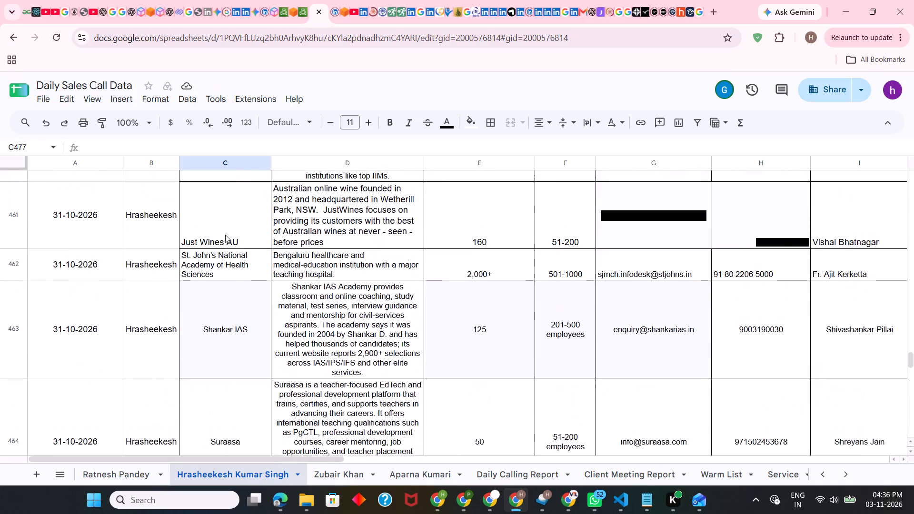
{"action": "scroll", "coordinate": [225, 235], "scroll_direction": "up", "scroll_amount": 7}
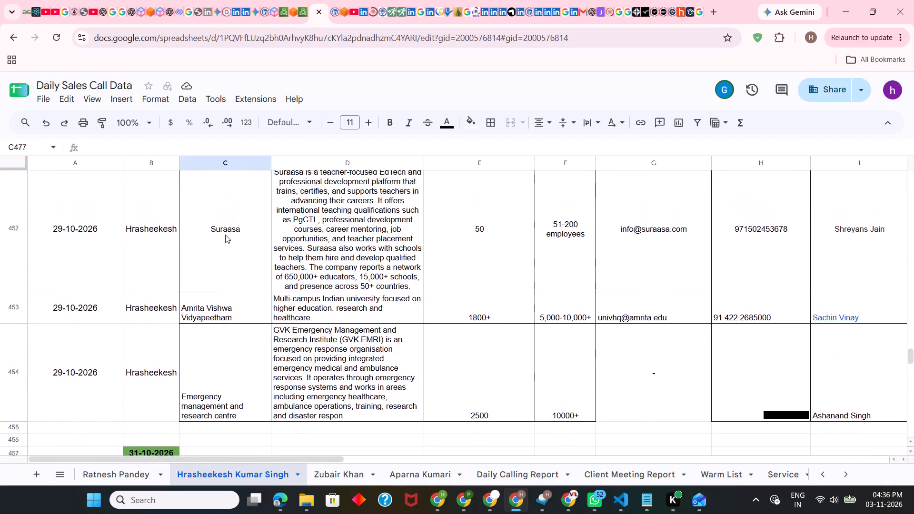
{"action": "scroll", "coordinate": [225, 235], "scroll_direction": "up", "scroll_amount": 5}
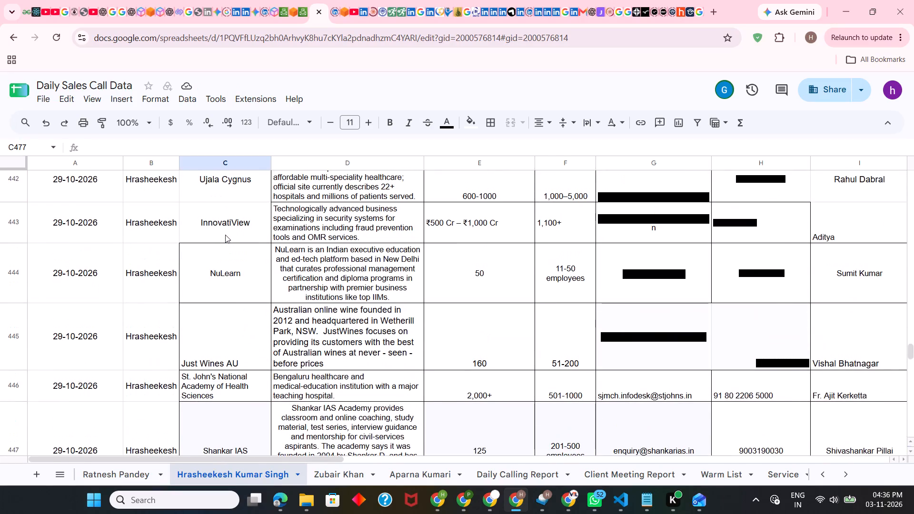
{"action": "scroll", "coordinate": [225, 235], "scroll_direction": "up", "scroll_amount": 1}
{"action": "left_click", "coordinate": [231, 265]}
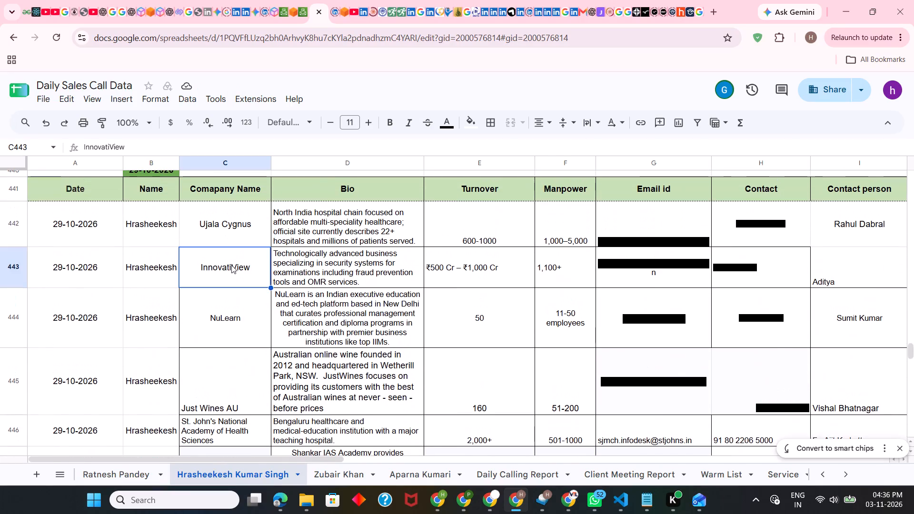
{"action": "key", "text": "shift+Right"}
{"action": "key", "text": "shift+Right"}
{"action": "key", "text": "shift+Right"}
{"action": "key", "text": "shift+Right"}
{"action": "key", "text": "shift+Right"}
{"action": "key", "text": "shift+Right"}
{"action": "key", "text": "shift+Right"}
{"action": "key", "text": "shift+Right"}
{"action": "key", "text": "shift+Right"}
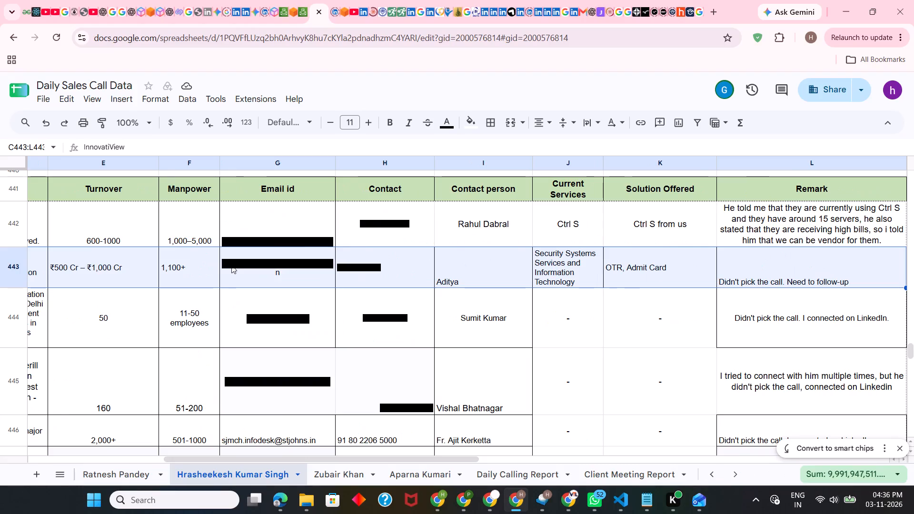
{"action": "key", "text": "ctrl+c"}
{"action": "scroll", "coordinate": [220, 298], "scroll_direction": "right", "scroll_amount": 8}
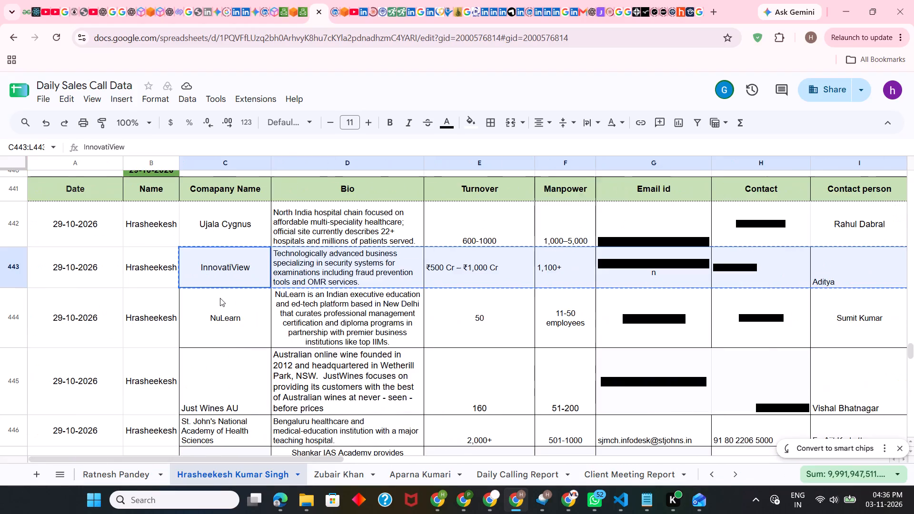
{"action": "scroll", "coordinate": [220, 298], "scroll_direction": "down", "scroll_amount": 13}
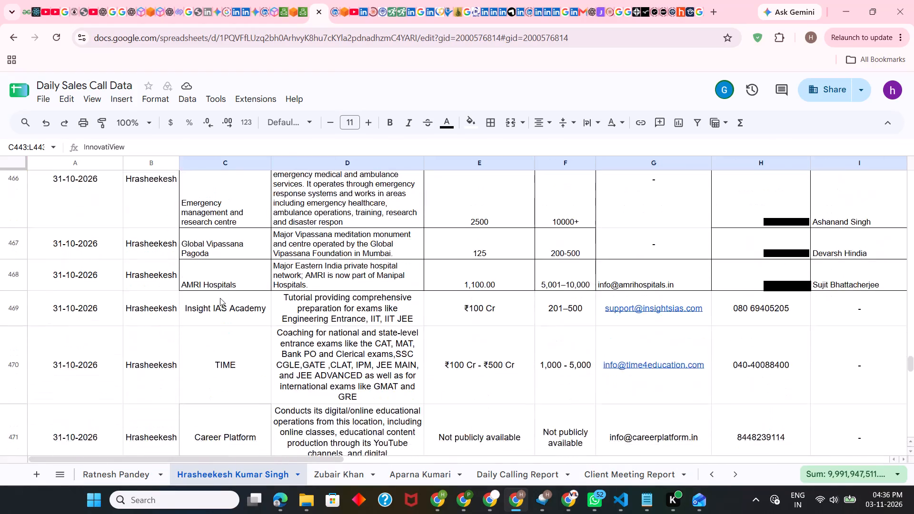
{"action": "scroll", "coordinate": [220, 298], "scroll_direction": "down", "scroll_amount": 4}
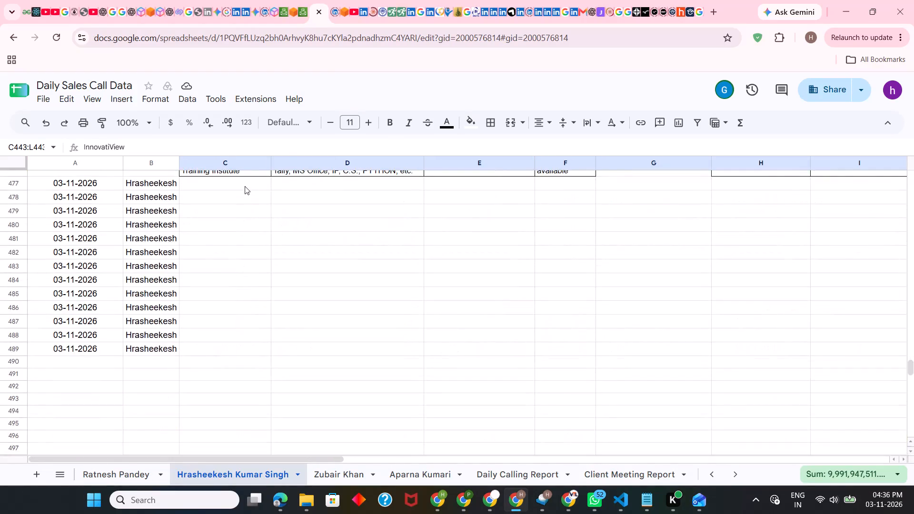
{"action": "left_click", "coordinate": [245, 186]}
{"action": "key", "text": "ctrl+v"}
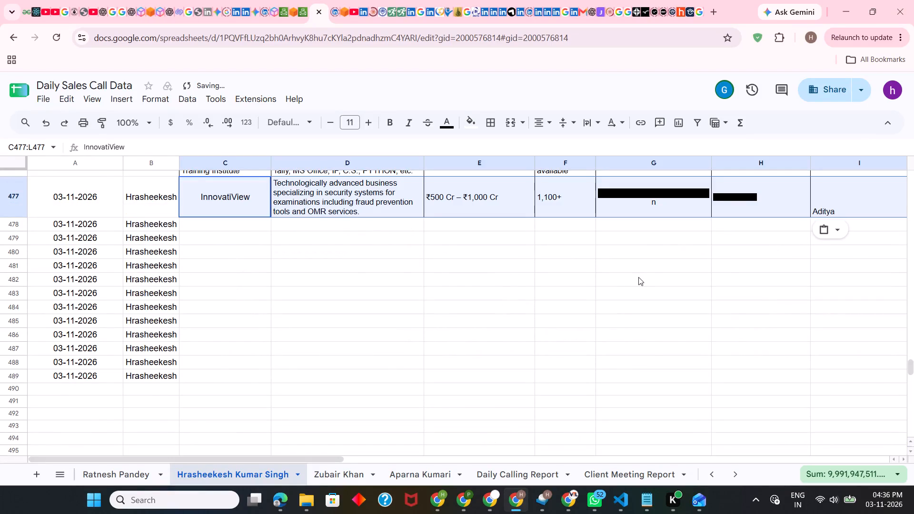
Replace InnovatiView's remark in L477 with "I asked him about EDP and but he told me that he need to confir it from the accounts department".
{"action": "scroll", "coordinate": [638, 277], "scroll_direction": "left", "scroll_amount": 7}
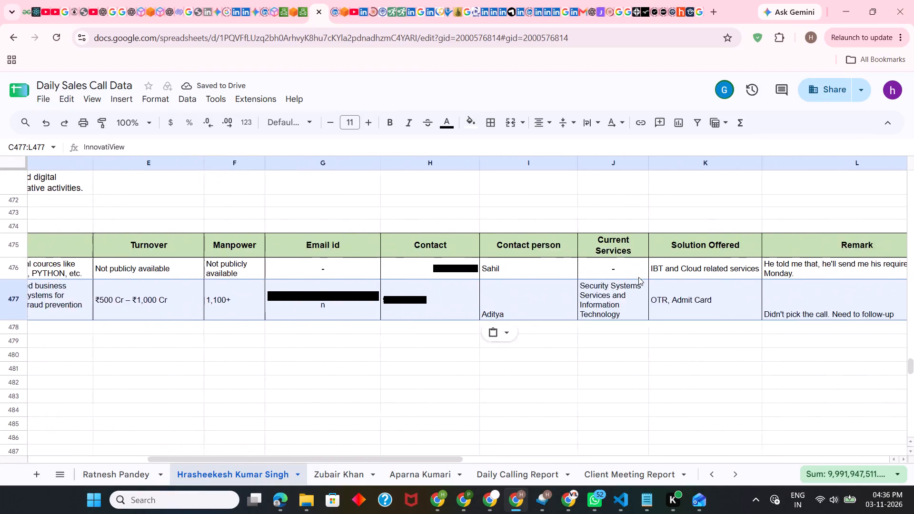
{"action": "scroll", "coordinate": [638, 277], "scroll_direction": "left", "scroll_amount": 2}
{"action": "left_click", "coordinate": [666, 295]}
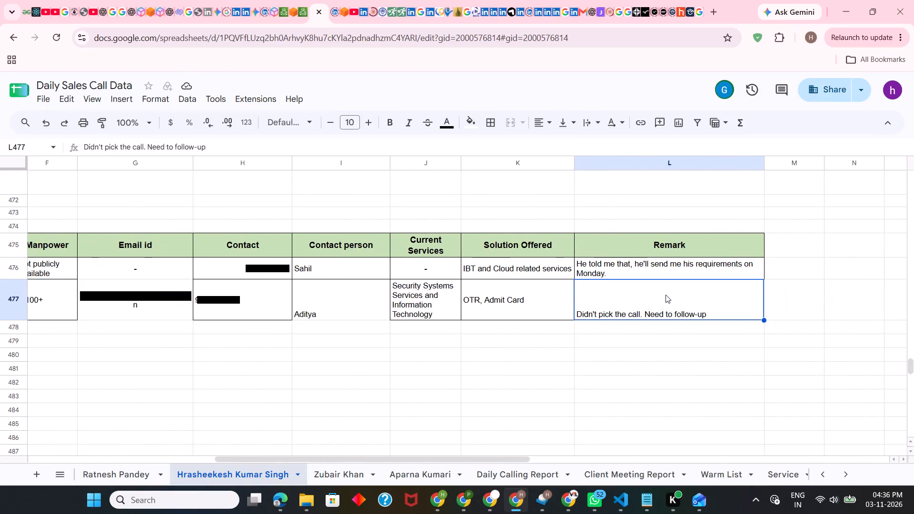
{"action": "type", "text": "I asked h"}
{"action": "type", "text": "im"}
{"action": "key", "text": "space"}
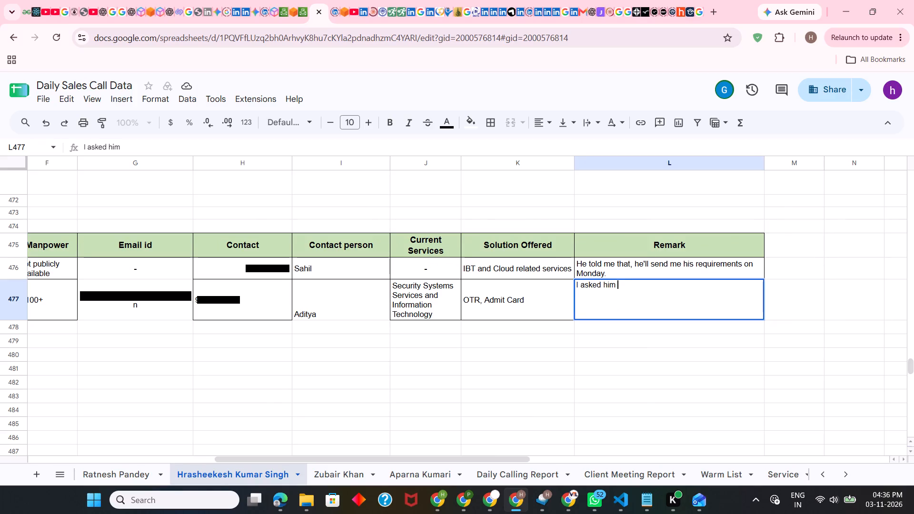
{"action": "type", "text": "about"}
{"action": "key", "text": "space"}
{"action": "type", "text": "EDP and"}
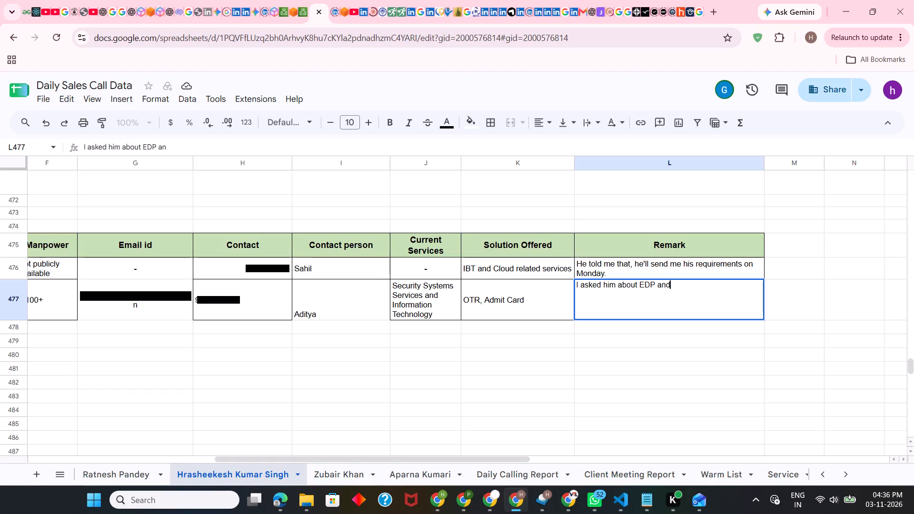
{"action": "key", "text": "space"}
{"action": "type", "text": "As"}
{"action": "key", "text": "BackSpace"}
{"action": "type", "text": "lso"}
{"action": "key", "text": "space"}
{"action": "key", "text": "BackSpace"}
{"action": "key", "text": "BackSpace"}
{"action": "key", "text": "BackSpace"}
{"action": "key", "text": "BackSpace"}
{"action": "key", "text": "BackSpace"}
{"action": "type", "text": "ak"}
{"action": "key", "text": "BackSpace"}
{"action": "type", "text": "lso"}
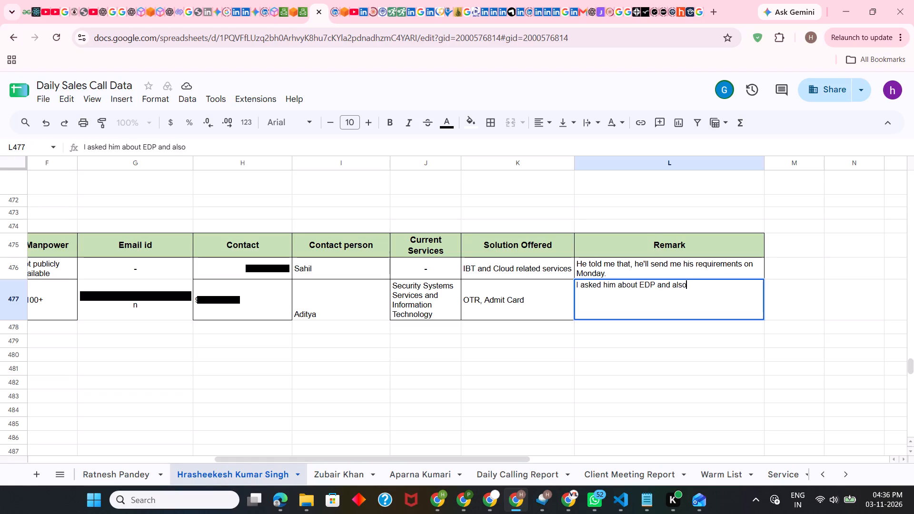
{"action": "key", "text": "BackSpace"}
{"action": "key", "text": "BackSpace"}
{"action": "key", "text": "BackSpace"}
{"action": "key", "text": "BackSpace"}
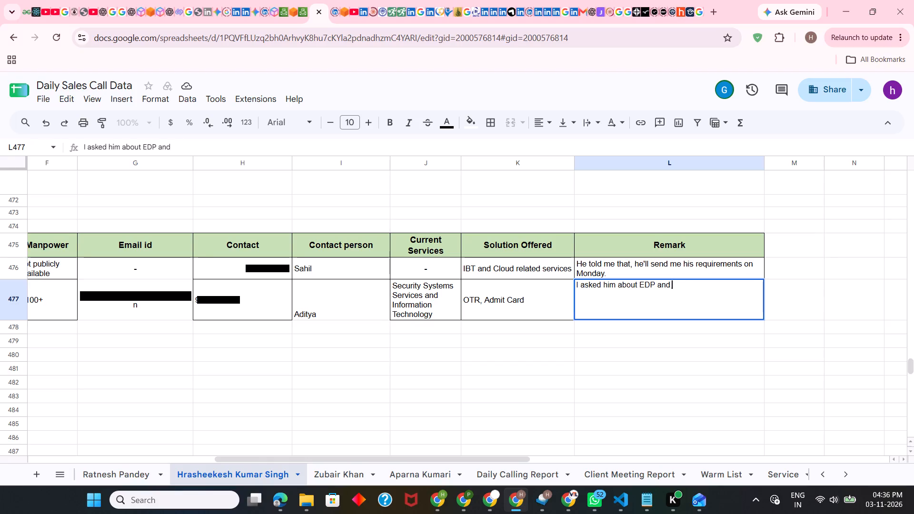
{"action": "type", "text": "but he told me that he need to confir"}
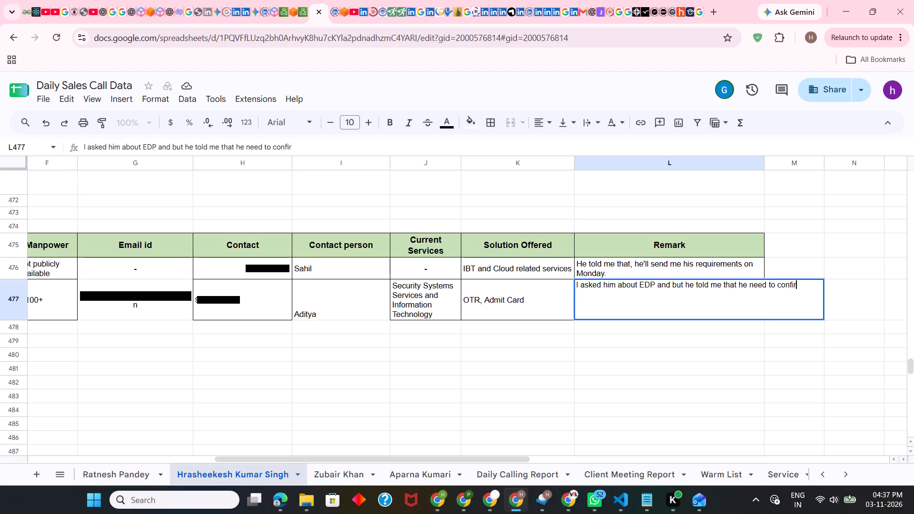
{"action": "key", "text": "space"}
{"action": "key", "text": "BackSpace"}
{"action": "key", "text": "space"}
{"action": "type", "text": "it from the accounts deartment"}
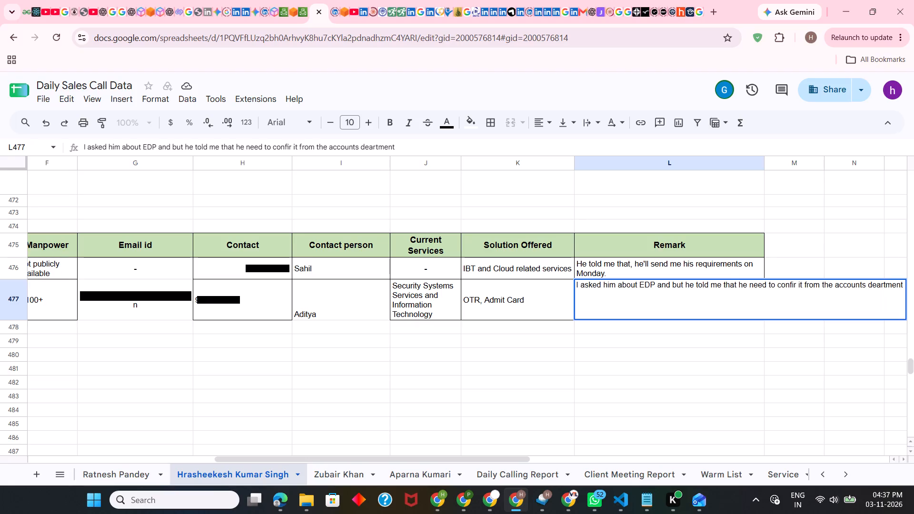
{"action": "key", "text": "BackSpace"}
{"action": "key", "text": "BackSpace"}
{"action": "type", "text": "nt"}
{"action": "key", "text": "BackSpace"}
{"action": "key", "text": "BackSpace"}
{"action": "key", "text": "BackSpace"}
{"action": "key", "text": "BackSpace"}
{"action": "key", "text": "BackSpace"}
{"action": "key", "text": "BackSpace"}
{"action": "key", "text": "BackSpace"}
{"action": "type", "text": "part"}
{"action": "type", "text": "mnet"}
{"action": "key", "text": "BackSpace"}
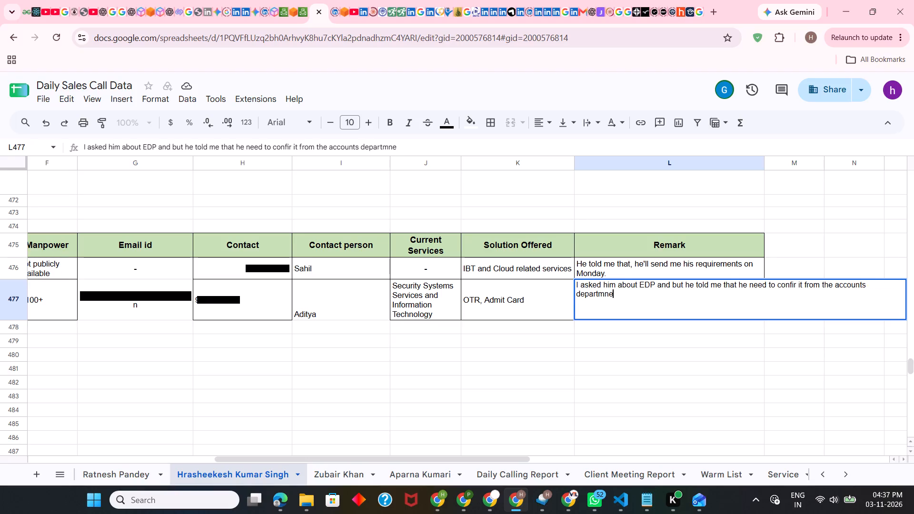
{"action": "key", "text": "BackSpace"}
{"action": "key", "text": "BackSpace"}
{"action": "type", "text": "ent"}
Finish the remark in L477 with ", and also invited him and Sajid to party.".
{"action": "type", "text": ", al"}
{"action": "key", "text": "BackSpace"}
{"action": "type", "text": "nd also invited him and Sajid to party"}
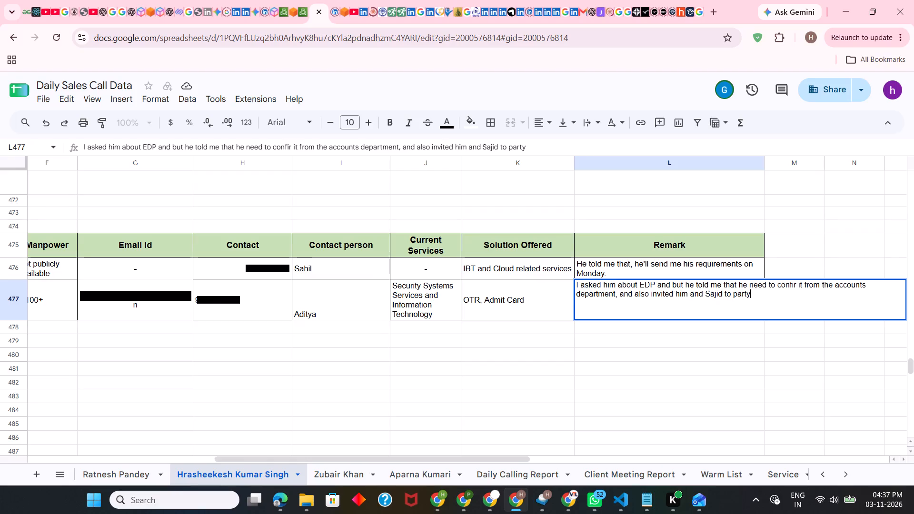
{"action": "key", "text": "period"}
{"action": "key", "text": "Return"}
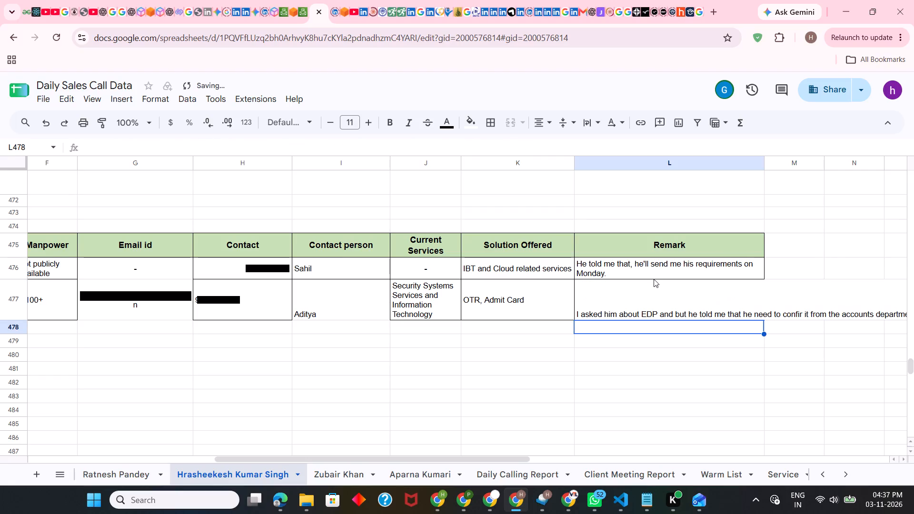
Centre the remark in L477 horizontally, align it to the middle vertically and wrap its text.
{"action": "left_click", "coordinate": [661, 297]}
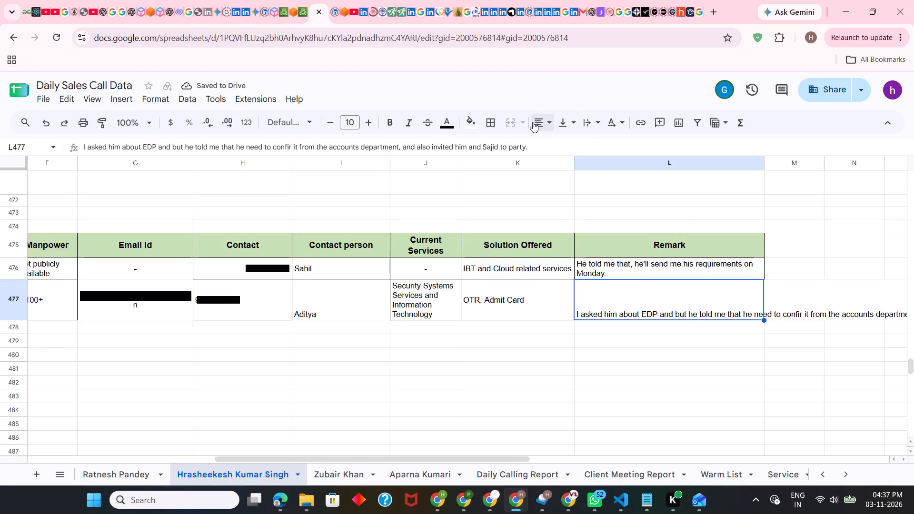
{"action": "left_click", "coordinate": [532, 122]}
{"action": "left_click", "coordinate": [565, 151]}
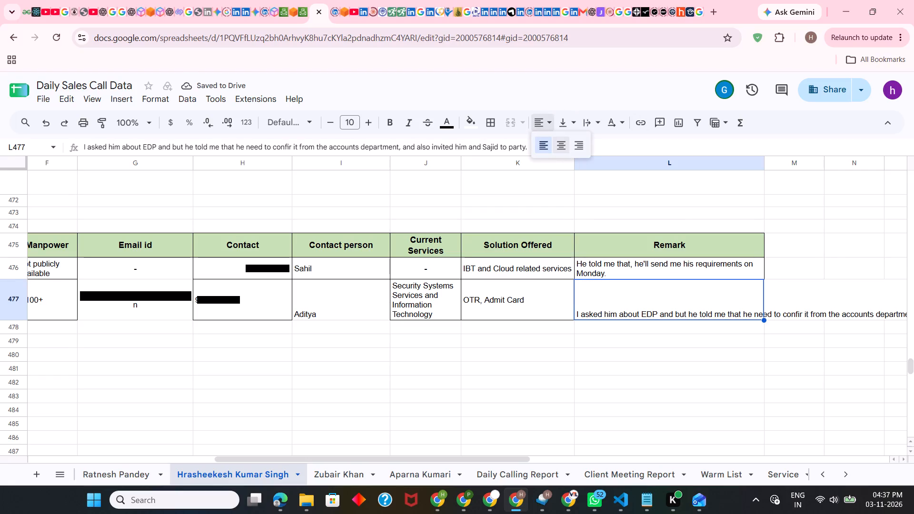
{"action": "left_click", "coordinate": [567, 122]}
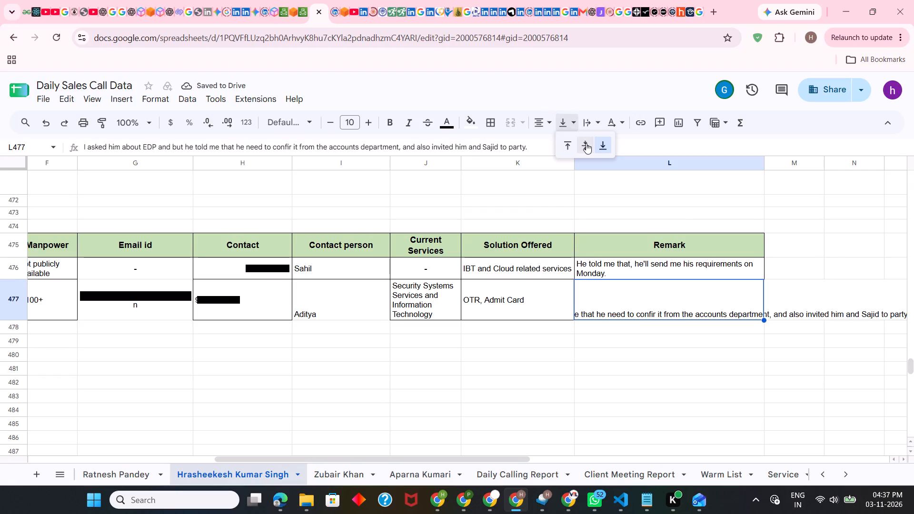
{"action": "left_click", "coordinate": [586, 143]}
{"action": "left_click", "coordinate": [589, 122]}
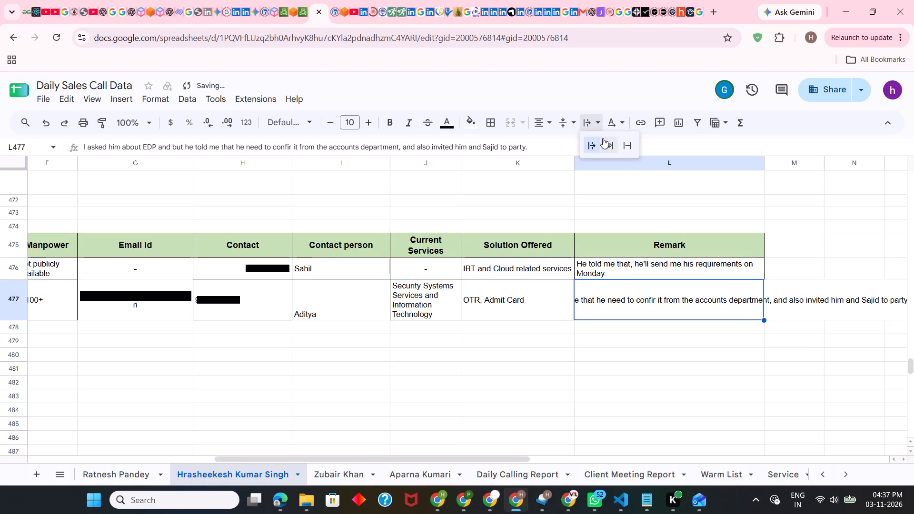
{"action": "left_click", "coordinate": [603, 138]}
Select the empty Company Name cell C478 below InnovatiView for the next company entry.
{"action": "scroll", "coordinate": [484, 344], "scroll_direction": "right", "scroll_amount": 8}
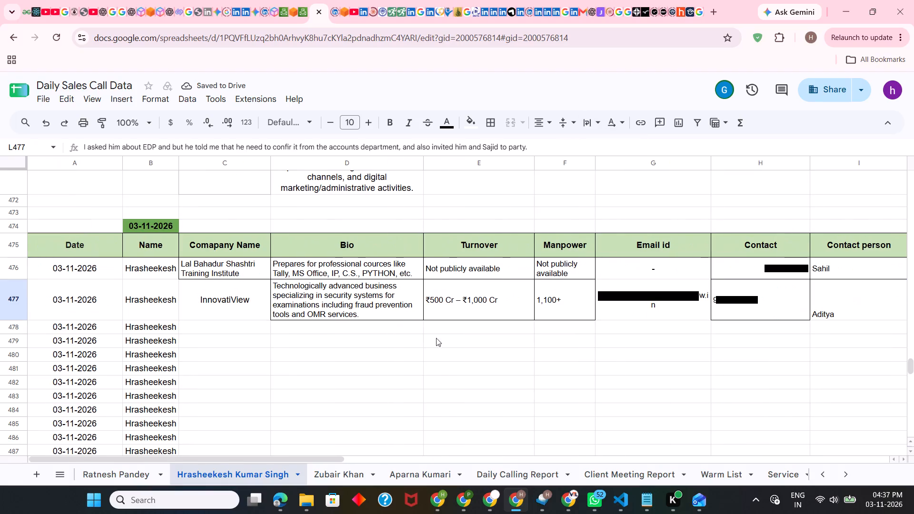
{"action": "left_click", "coordinate": [269, 331]}
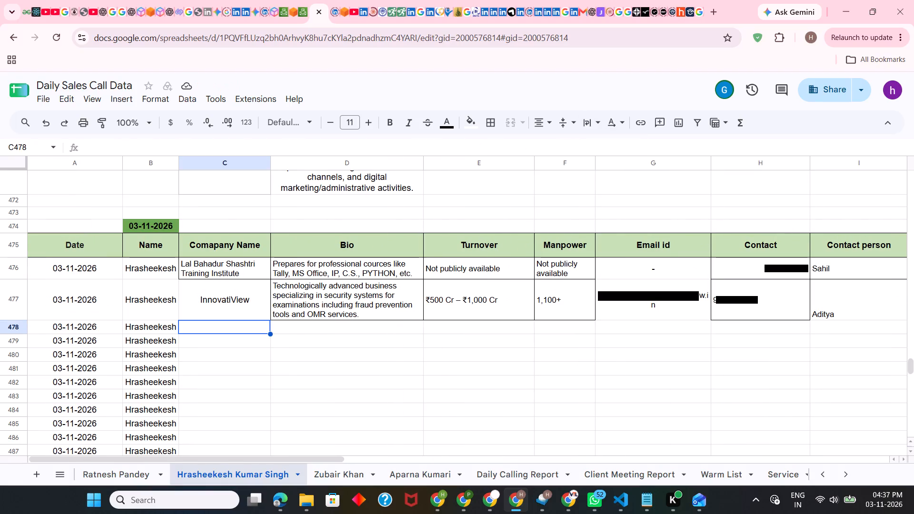
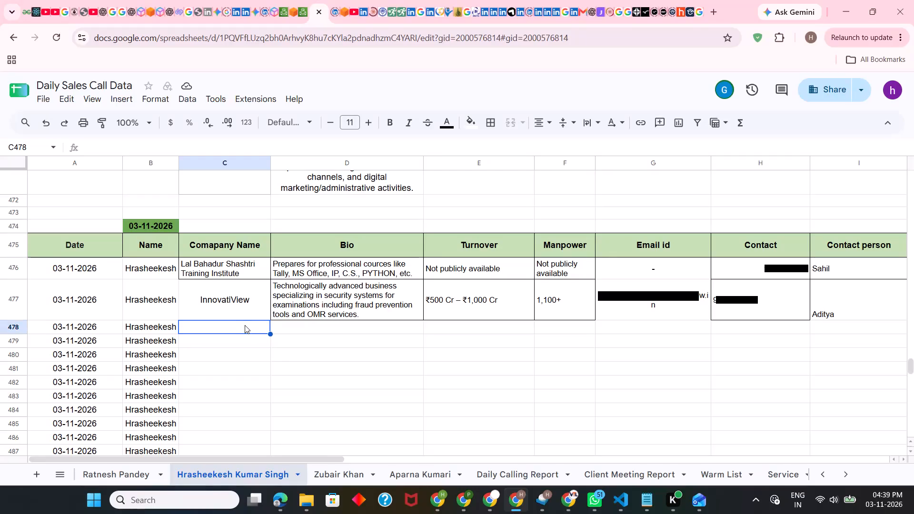
Copy the Just Wines AU, St. John's National Academy and Shankar IAS entries from the 31-10-2026 block, range C461:L463.
{"action": "scroll", "coordinate": [245, 325], "scroll_direction": "up", "scroll_amount": 9}
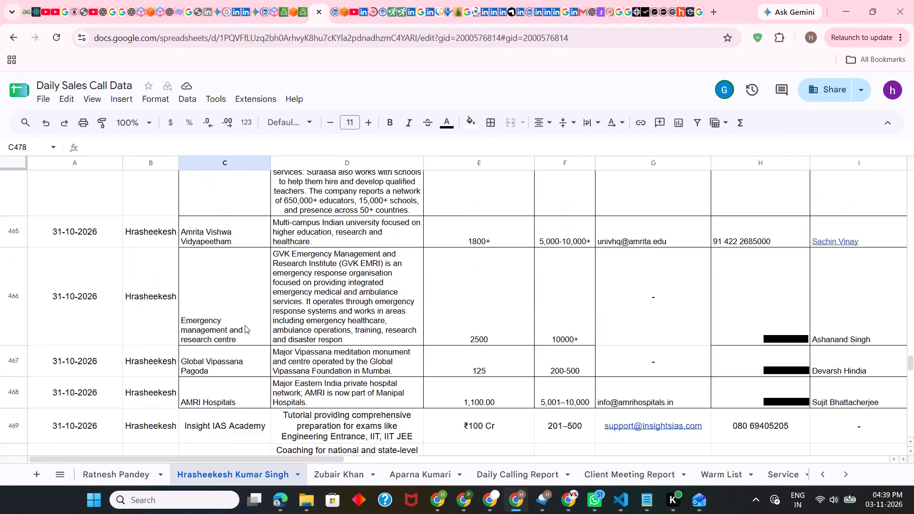
{"action": "scroll", "coordinate": [245, 325], "scroll_direction": "up", "scroll_amount": 6}
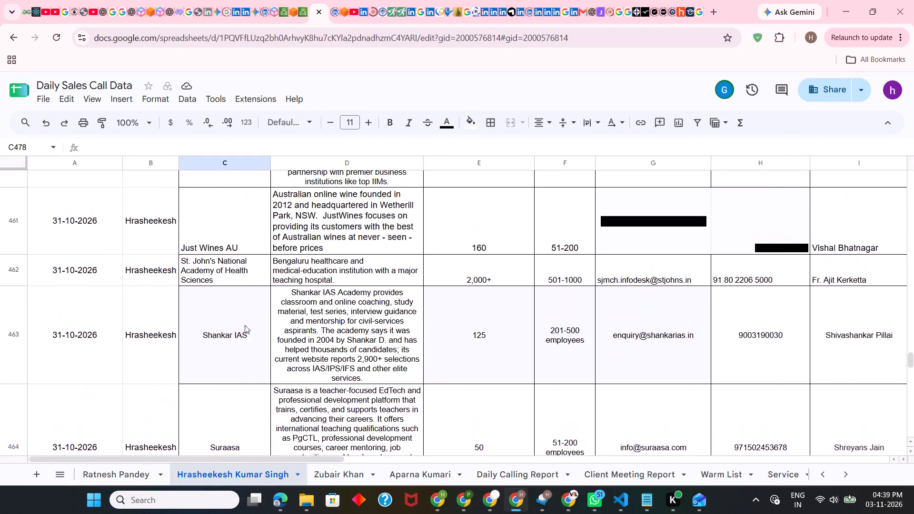
{"action": "scroll", "coordinate": [245, 325], "scroll_direction": "up", "scroll_amount": 2}
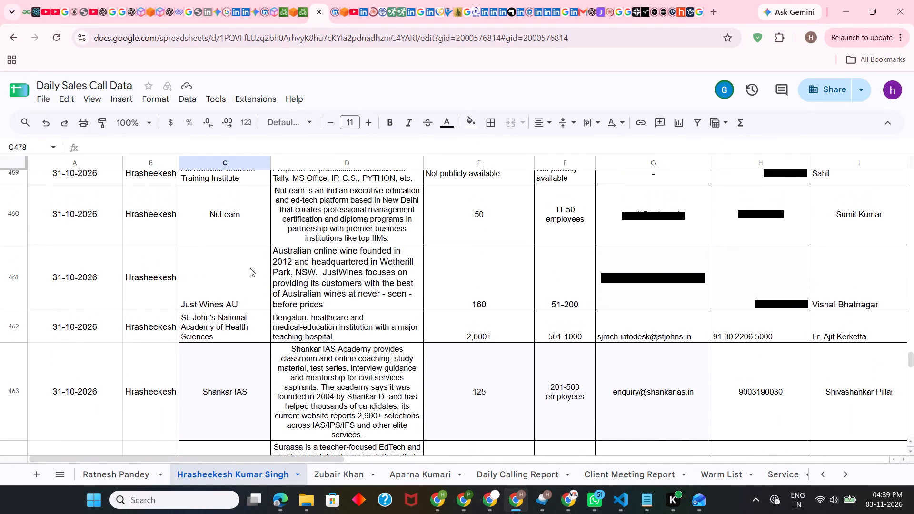
{"action": "left_click", "coordinate": [238, 289]}
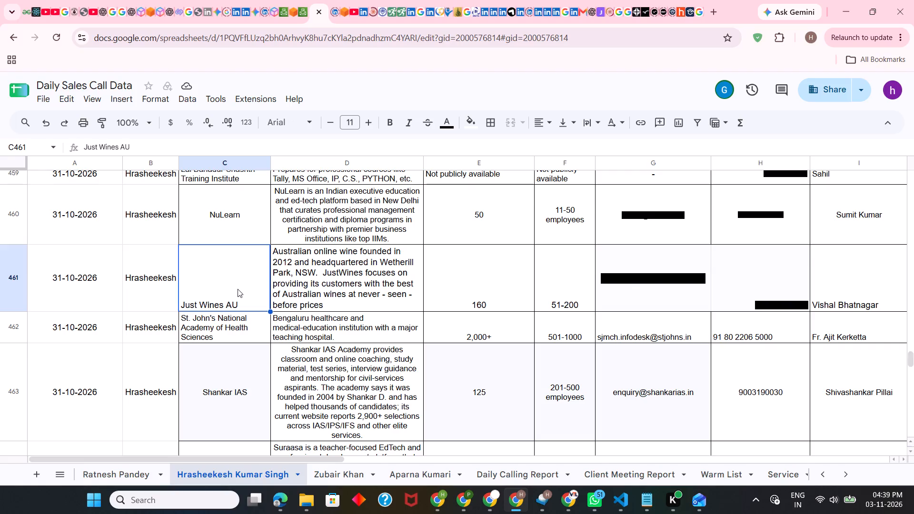
{"action": "key", "text": "shift+Down"}
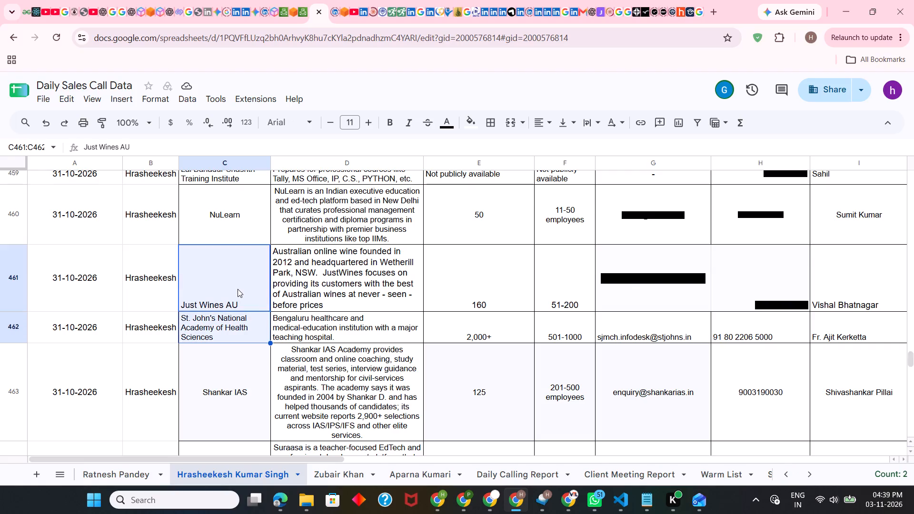
{"action": "key", "text": "shift+Down"}
{"action": "key", "text": "shift+Right"}
{"action": "key", "text": "shift+Right"}
{"action": "key", "text": "shift+Right"}
{"action": "key", "text": "shift+Right"}
{"action": "key", "text": "shift+Right"}
{"action": "key", "text": "shift+Right"}
{"action": "key", "text": "shift+Right"}
{"action": "key", "text": "shift+Right"}
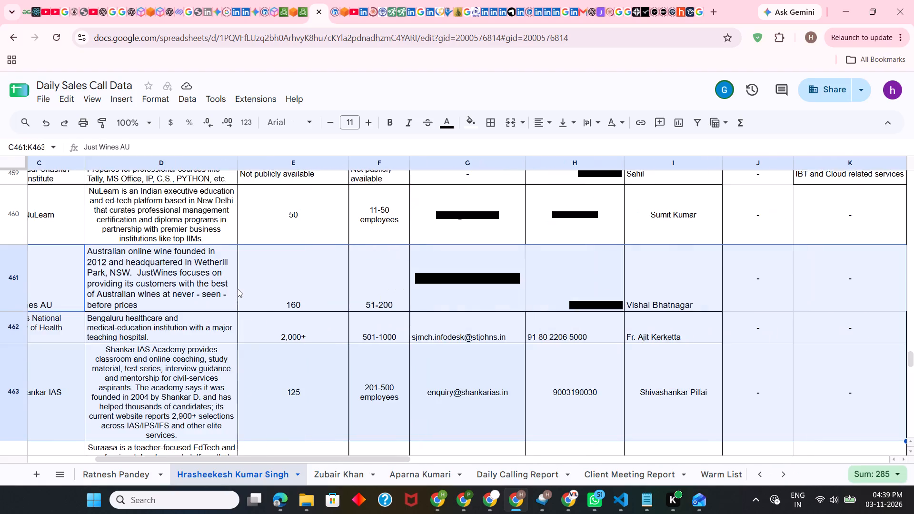
{"action": "key", "text": "shift+Right"}
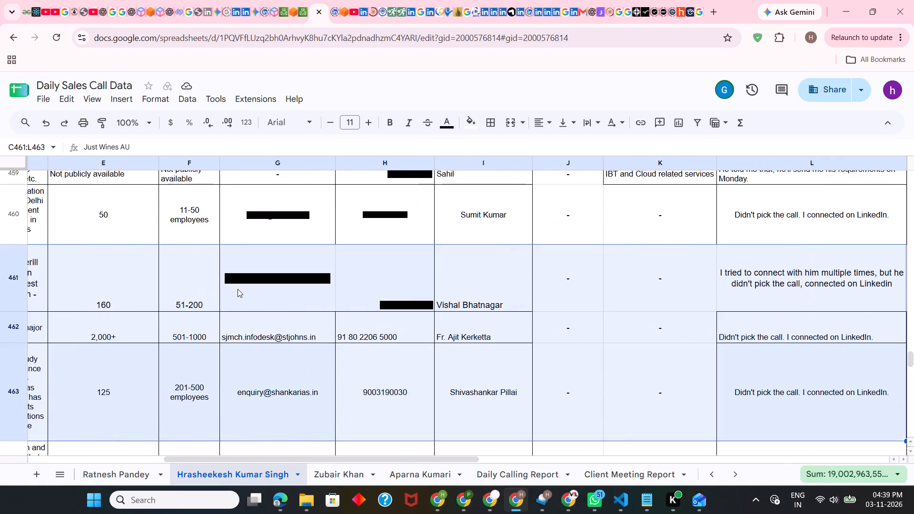
{"action": "key", "text": "ctrl+c"}
Paste the three copied company entries into the 03-11-2026 block, starting at C478 below InnovatiView.
{"action": "scroll", "coordinate": [238, 289], "scroll_direction": "right", "scroll_amount": 7}
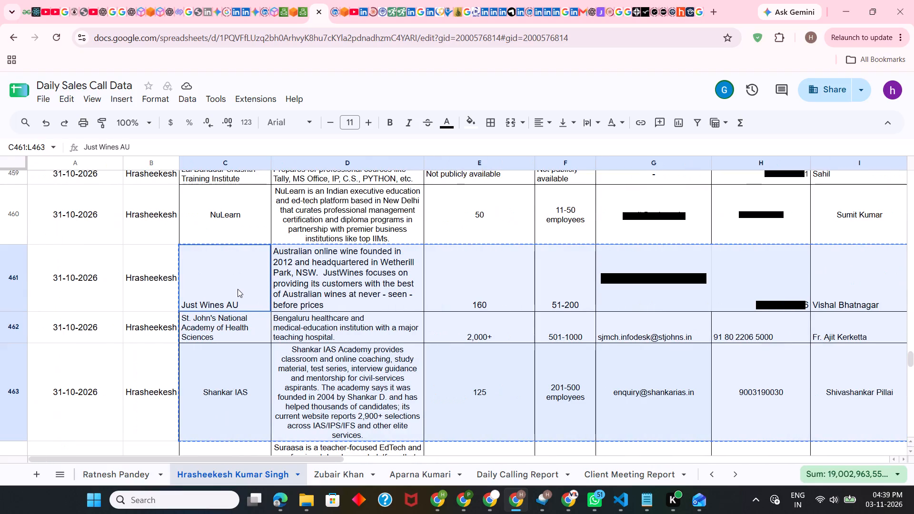
{"action": "scroll", "coordinate": [238, 289], "scroll_direction": "down", "scroll_amount": 3}
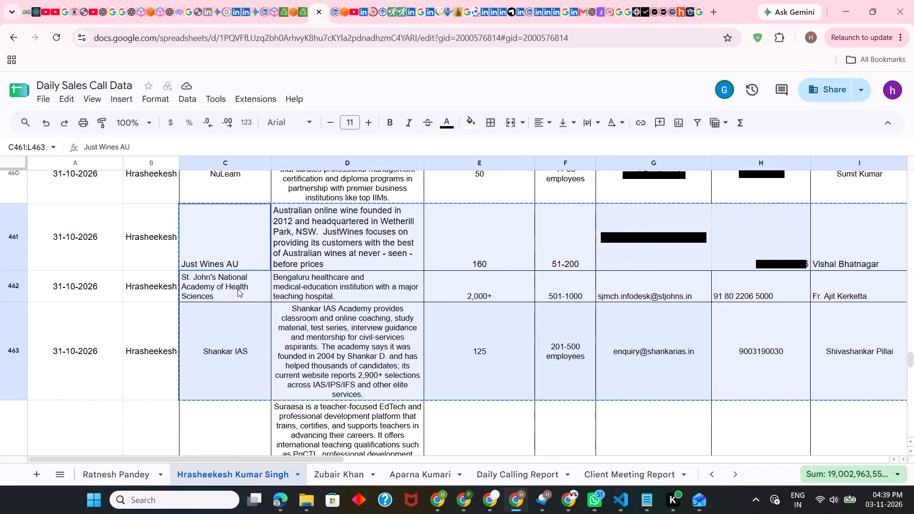
{"action": "scroll", "coordinate": [238, 289], "scroll_direction": "down", "scroll_amount": 9}
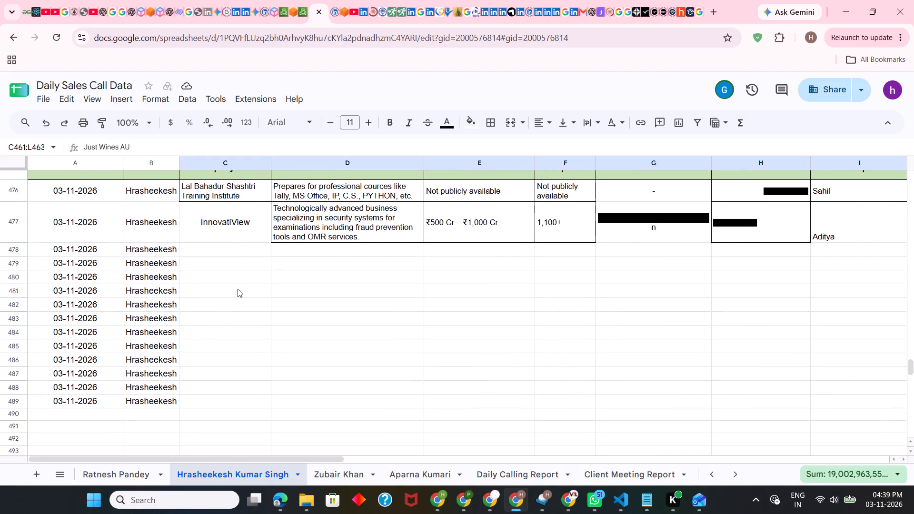
{"action": "scroll", "coordinate": [247, 246], "scroll_direction": "up", "scroll_amount": 8}
{"action": "scroll", "coordinate": [247, 246], "scroll_direction": "down", "scroll_amount": 8}
{"action": "scroll", "coordinate": [247, 246], "scroll_direction": "up", "scroll_amount": 2}
{"action": "left_click", "coordinate": [247, 245]}
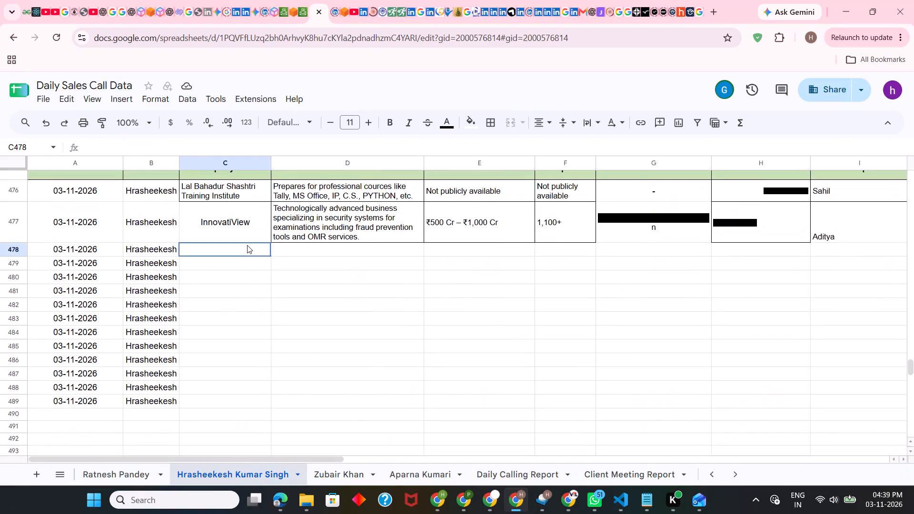
{"action": "key", "text": "ctrl+v"}
Copy the NuLearn entry from the 31-10-2026 block, company name through call remark, C460:L460.
{"action": "scroll", "coordinate": [352, 349], "scroll_direction": "up", "scroll_amount": 4}
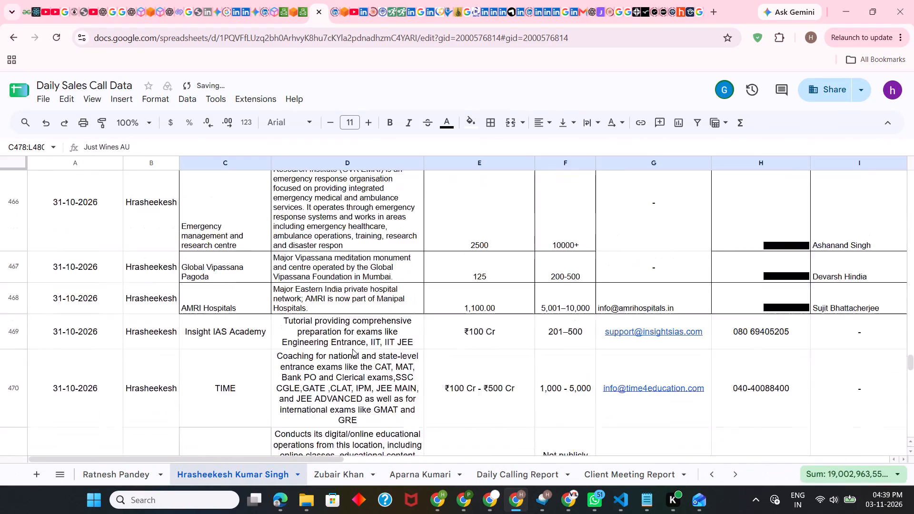
{"action": "scroll", "coordinate": [265, 245], "scroll_direction": "up", "scroll_amount": 2}
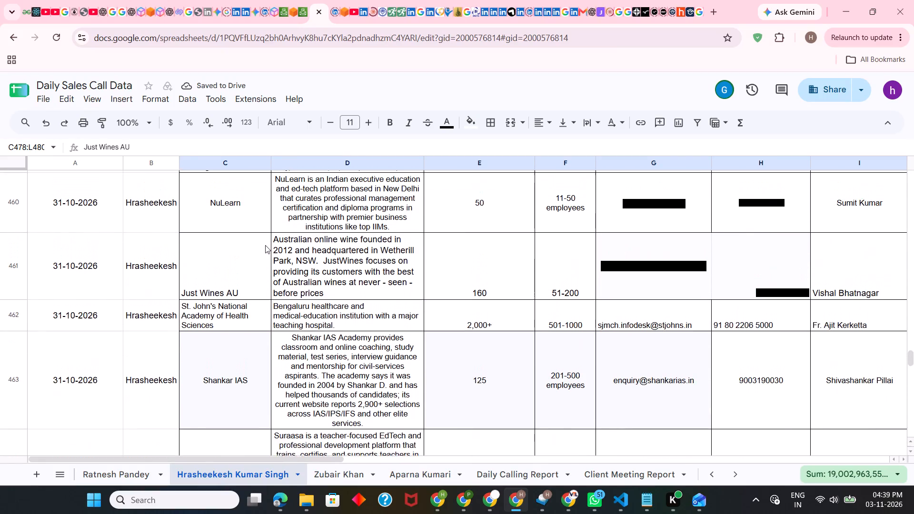
{"action": "scroll", "coordinate": [265, 245], "scroll_direction": "up", "scroll_amount": 1}
{"action": "left_click", "coordinate": [256, 221]}
{"action": "key", "text": "shift+Right"}
{"action": "key", "text": "shift+Right"}
{"action": "key", "text": "shift+Right"}
{"action": "key", "text": "shift+Right"}
{"action": "key", "text": "shift+Right"}
{"action": "key", "text": "shift+Right"}
{"action": "key", "text": "shift+Right"}
{"action": "key", "text": "shift+Right"}
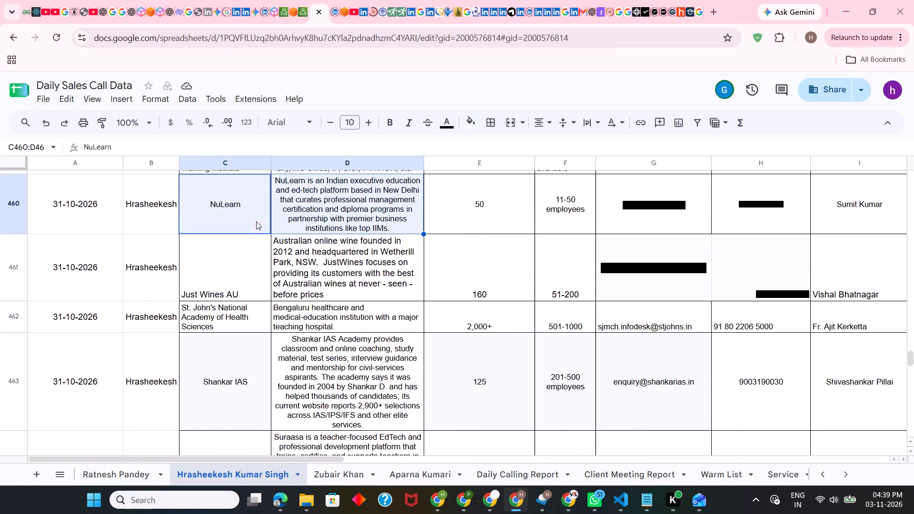
{"action": "key", "text": "shift+Right"}
{"action": "key", "text": "ctrl+c"}
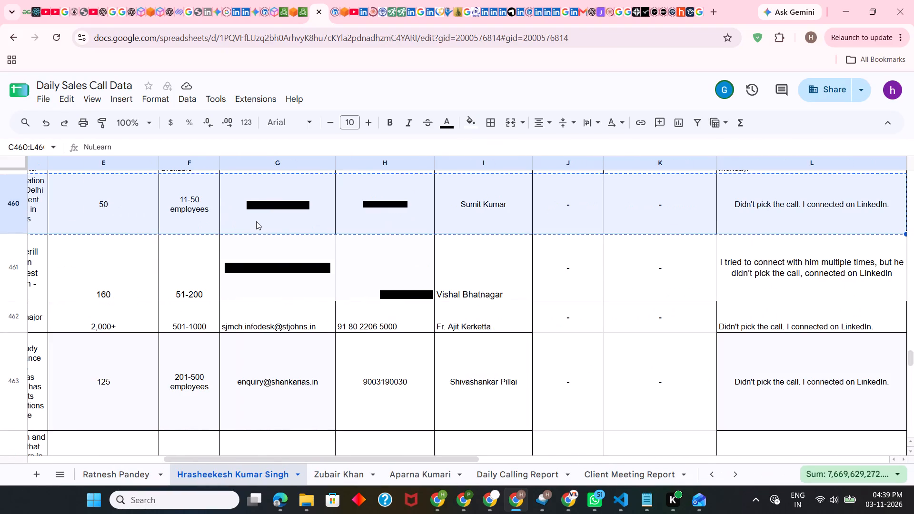
Paste the NuLearn entry into the 03-11-2026 block at C481, below Shankar IAS.
{"action": "scroll", "coordinate": [256, 221], "scroll_direction": "right", "scroll_amount": 10}
{"action": "scroll", "coordinate": [256, 221], "scroll_direction": "down", "scroll_amount": 7}
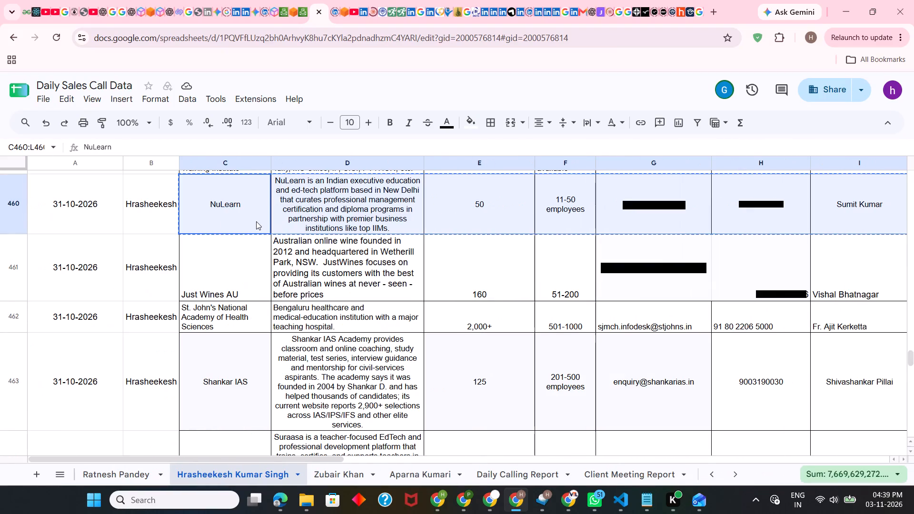
{"action": "scroll", "coordinate": [256, 221], "scroll_direction": "down", "scroll_amount": 8}
{"action": "scroll", "coordinate": [256, 221], "scroll_direction": "up", "scroll_amount": 2}
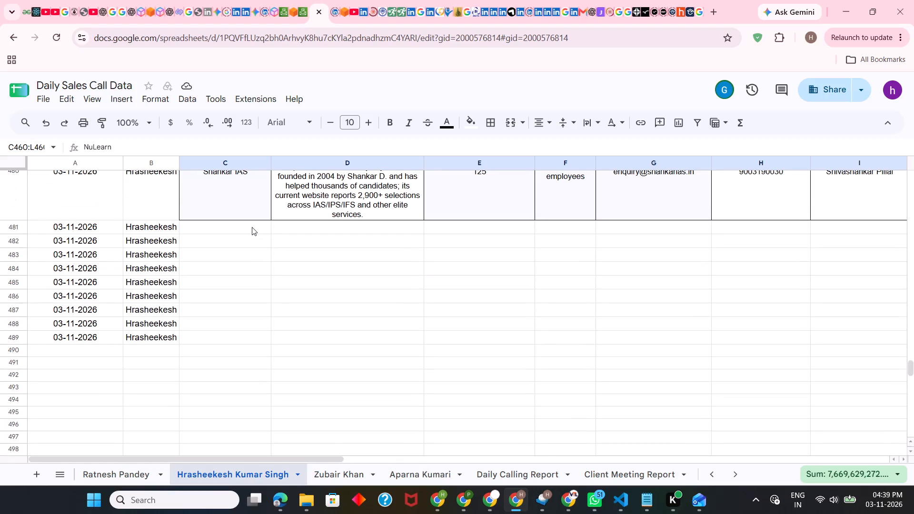
{"action": "left_click", "coordinate": [252, 227]}
{"action": "key", "text": "ctrl+v"}
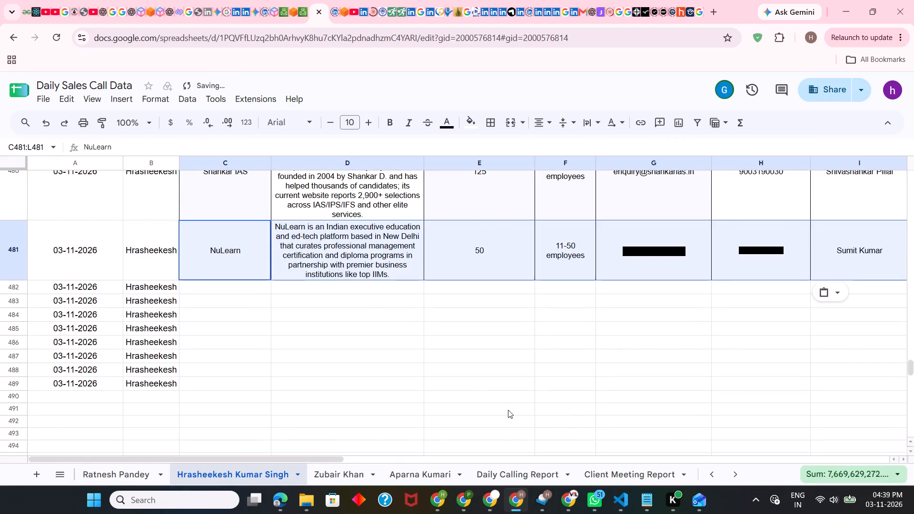
In the Client Meeting Report sheet, copy the Physics Wallah Vidyapeeth entry from company name through meeting outcome, E156:P156.
{"action": "left_click", "coordinate": [630, 469]}
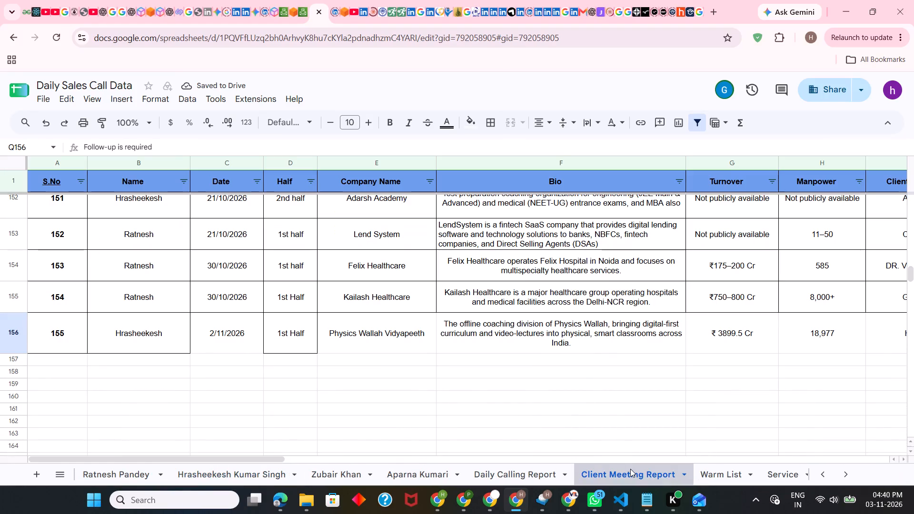
{"action": "left_click", "coordinate": [337, 335]}
{"action": "key", "text": "shift+Right"}
{"action": "key", "text": "shift+Right"}
{"action": "key", "text": "shift+Right"}
{"action": "key", "text": "shift+Right"}
{"action": "key", "text": "shift+Right"}
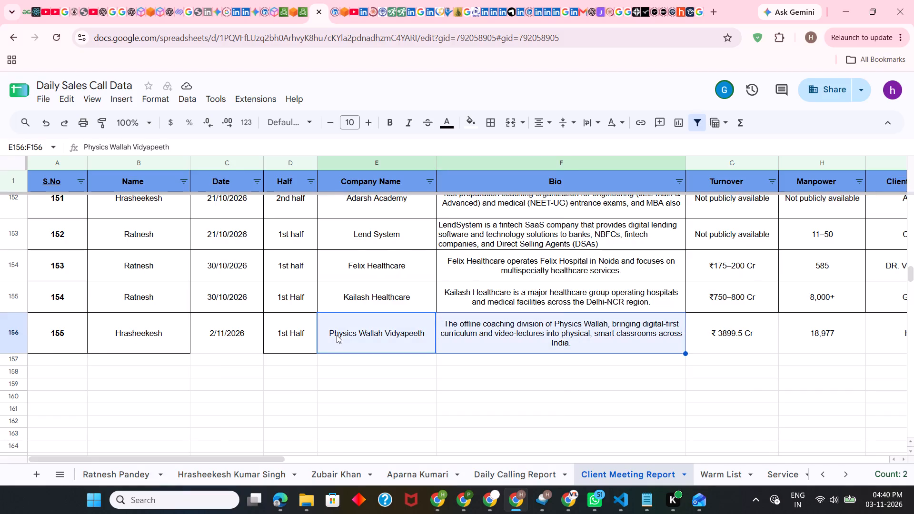
{"action": "key", "text": "shift+Right"}
{"action": "key", "text": "shift+Right"}
{"action": "key", "text": "shift+Right"}
{"action": "key", "text": "shift+Right"}
{"action": "key", "text": "shift+Right"}
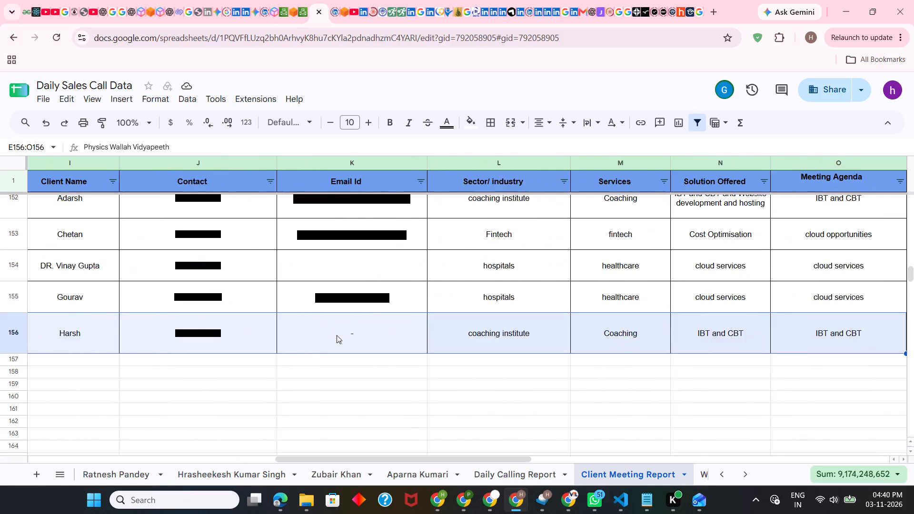
{"action": "key", "text": "shift+Right"}
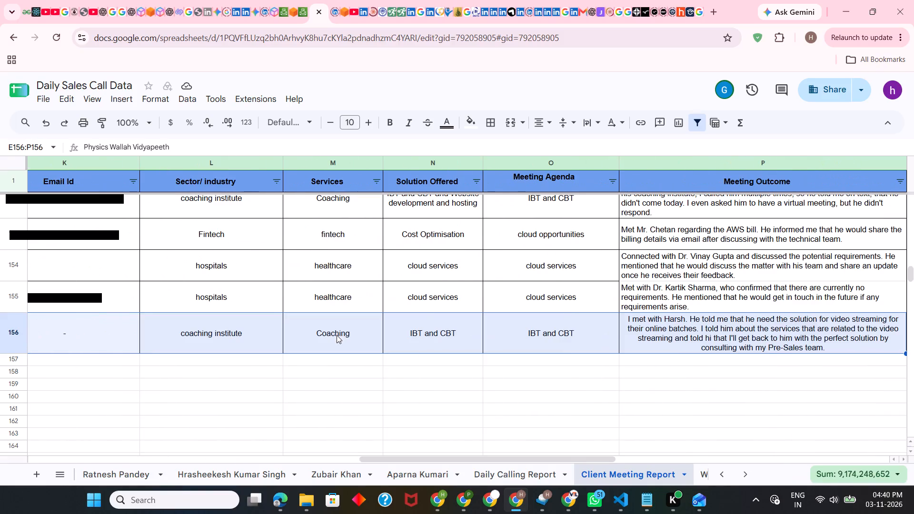
{"action": "key", "text": "ctrl+c"}
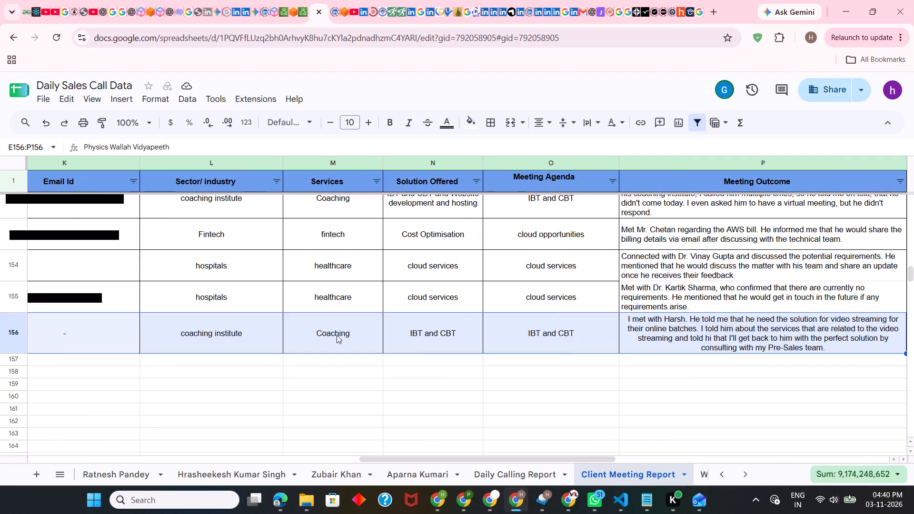
Paste the Physics Wallah Vidyapeeth entry at C482 in Hrasheekesh's sheet, below NuLearn.
{"action": "scroll", "coordinate": [337, 335], "scroll_direction": "right", "scroll_amount": 11}
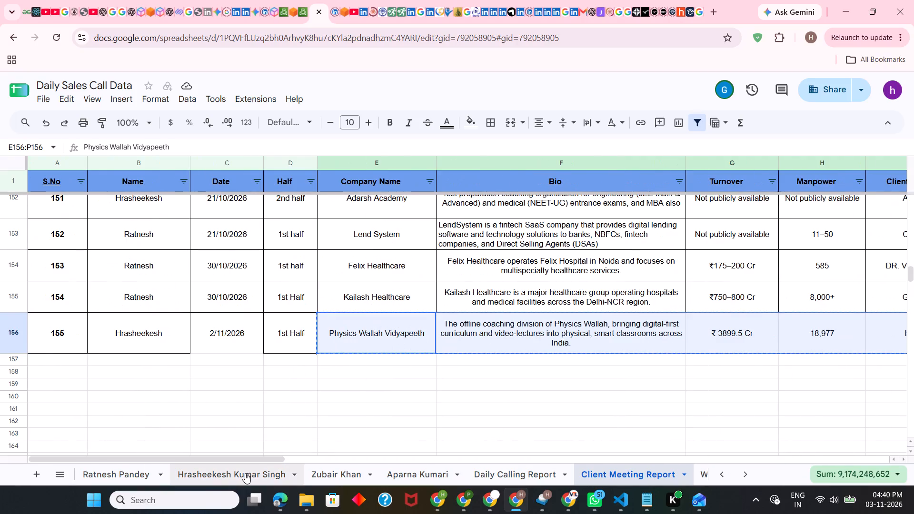
{"action": "left_click", "coordinate": [245, 473]}
{"action": "left_click", "coordinate": [231, 288]}
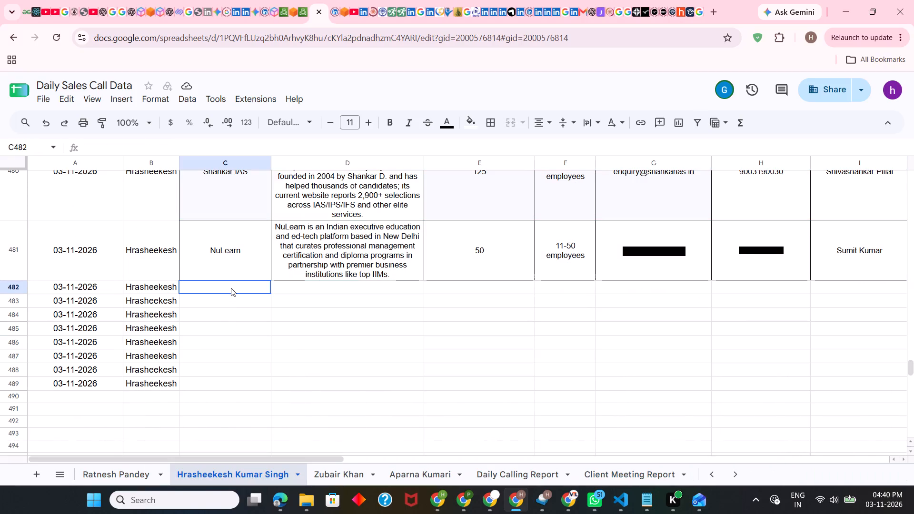
{"action": "key", "text": "ctrl+v"}
{"action": "scroll", "coordinate": [703, 366], "scroll_direction": "left", "scroll_amount": 7}
{"action": "scroll", "coordinate": [703, 366], "scroll_direction": "right", "scroll_amount": 1}
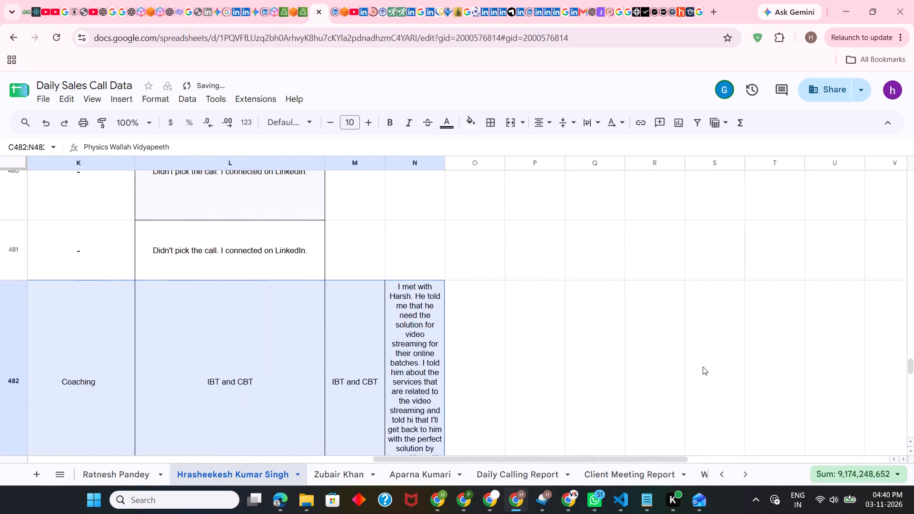
{"action": "scroll", "coordinate": [703, 366], "scroll_direction": "right", "scroll_amount": 1}
{"action": "scroll", "coordinate": [553, 362], "scroll_direction": "right", "scroll_amount": 9}
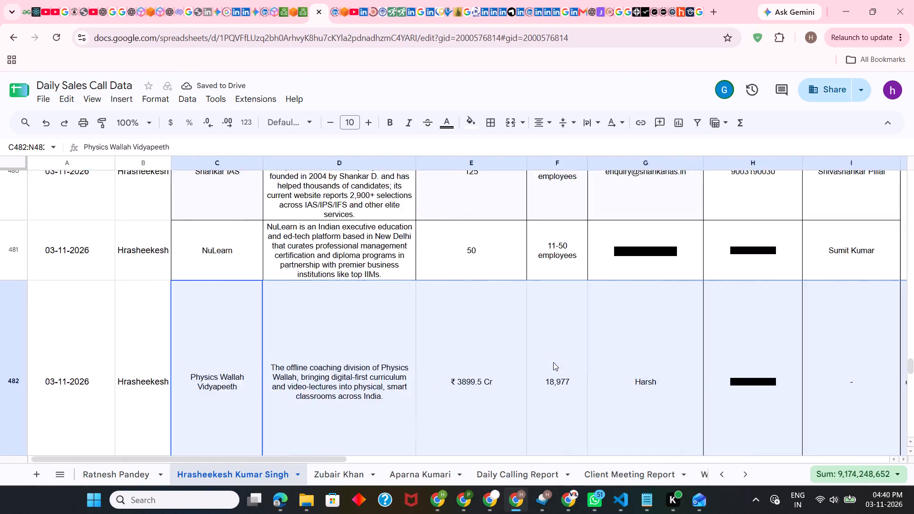
Reduce the height of row 482, the Physics Wallah Vidyapeeth entry, to about half.
{"action": "scroll", "coordinate": [349, 394], "scroll_direction": "down", "scroll_amount": 1}
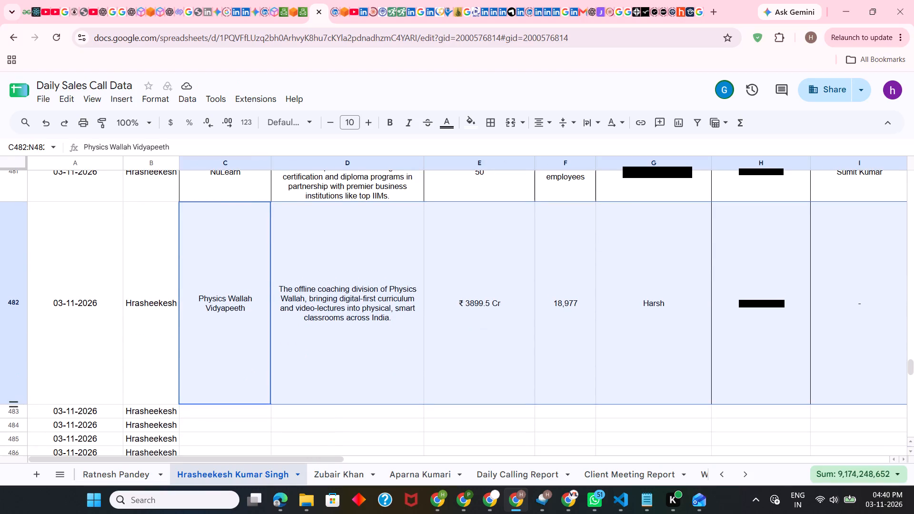
{"action": "left_click_drag", "start_coordinate": [15, 402], "coordinate": [20, 303]}
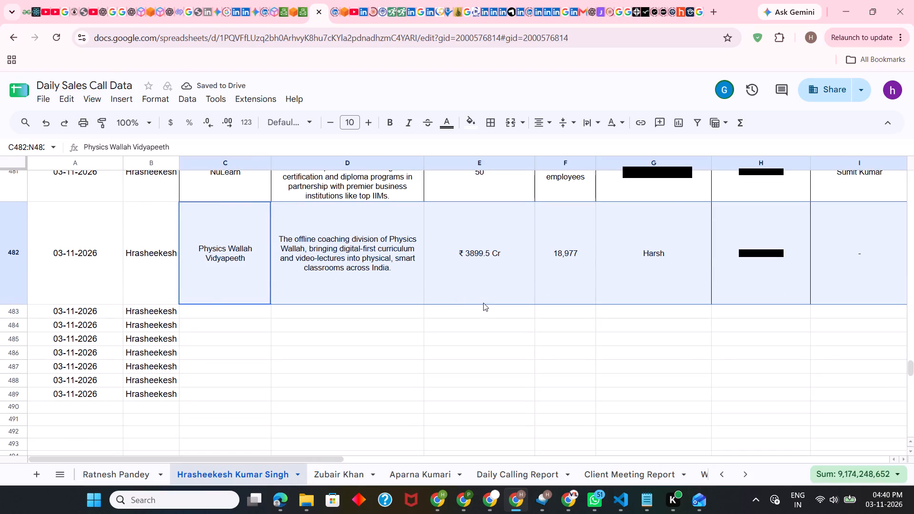
Replace the Physics Wallah Vidyapeeth meeting outcome in N482 with "I called him, but he was busy. Need to follow-up again.".
{"action": "scroll", "coordinate": [483, 303], "scroll_direction": "left", "scroll_amount": 7}
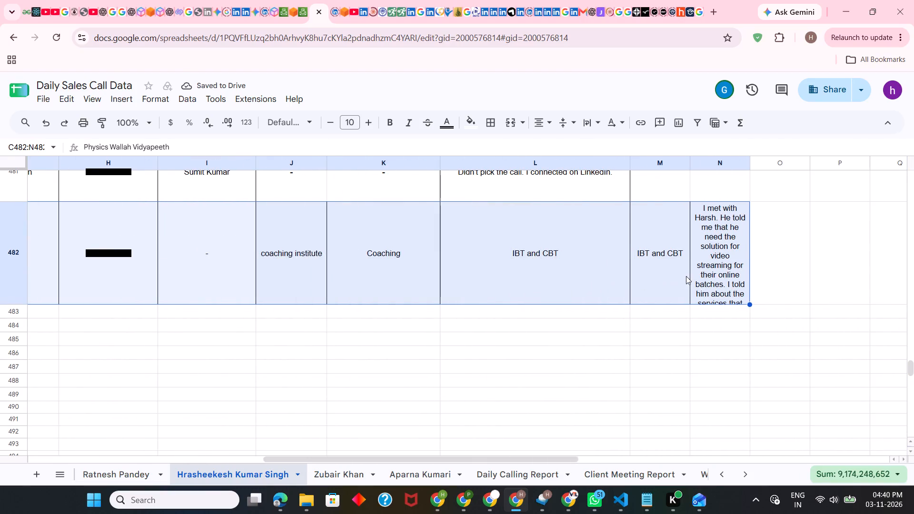
{"action": "left_click", "coordinate": [686, 276]}
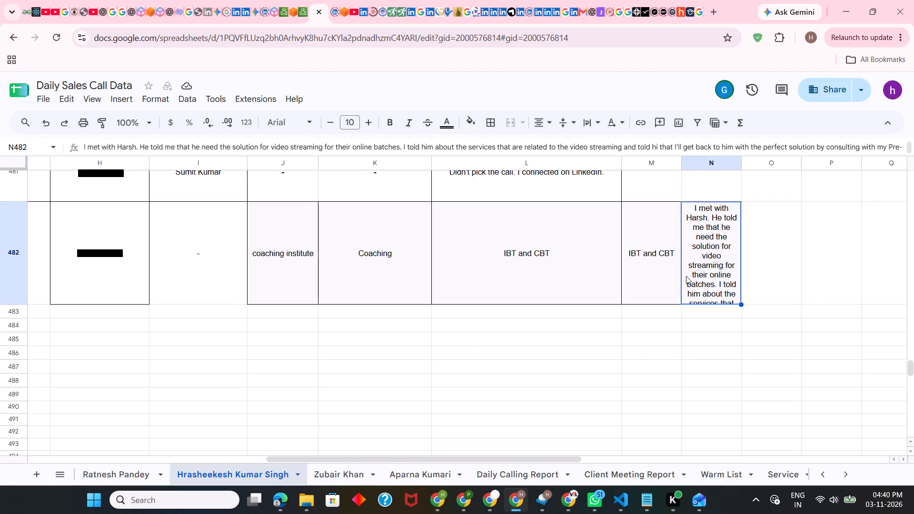
{"action": "type", "text": "I asked"}
{"action": "key", "text": "BackSpace"}
{"action": "key", "text": "BackSpace"}
{"action": "key", "text": "BackSpace"}
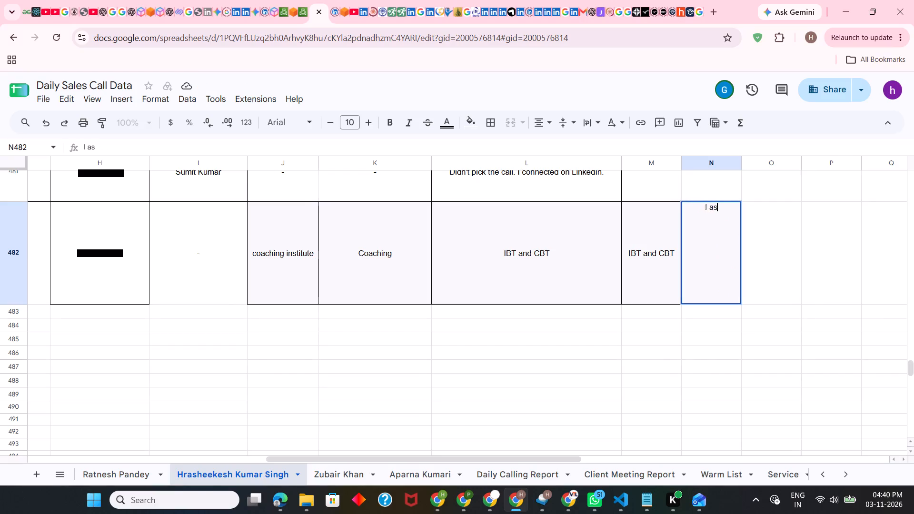
{"action": "key", "text": "BackSpace"}
{"action": "key", "text": "BackSpace"}
{"action": "type", "text": "called him, but he was bust"}
{"action": "key", "text": "BackSpace"}
{"action": "key", "text": "y"}
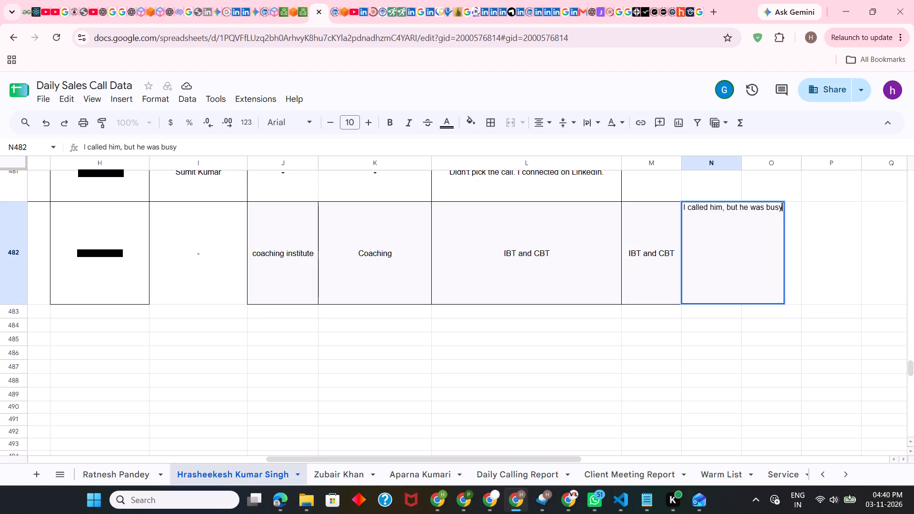
{"action": "type", "text": ". Need to follow-up"}
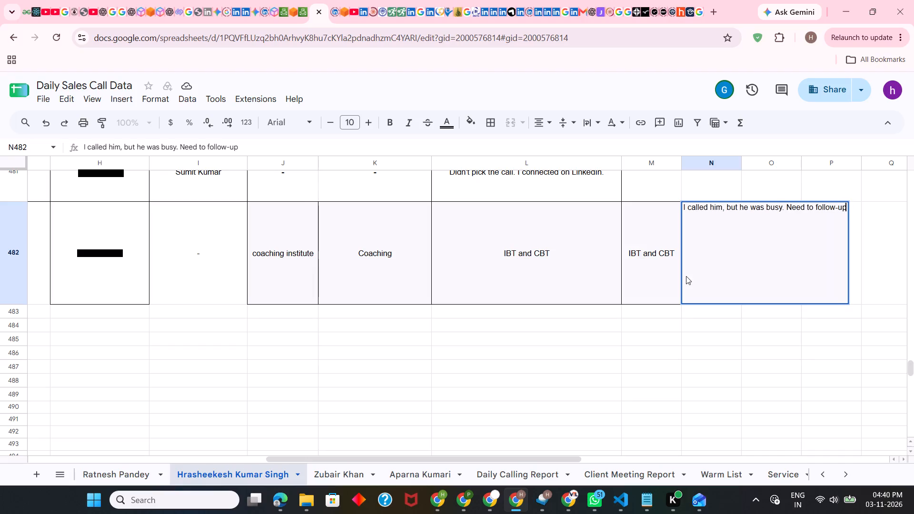
{"action": "key", "text": "space"}
{"action": "type", "text": "again."}
{"action": "key", "text": "Return"}
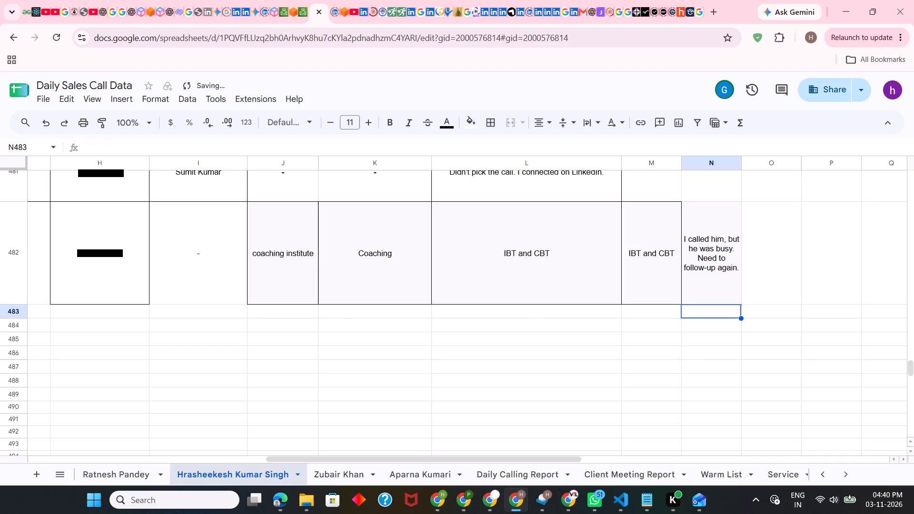
Look through the 31-10-2026 entries above for further companies to reuse in the 03-11-2026 block.
{"action": "scroll", "coordinate": [471, 344], "scroll_direction": "right", "scroll_amount": 9}
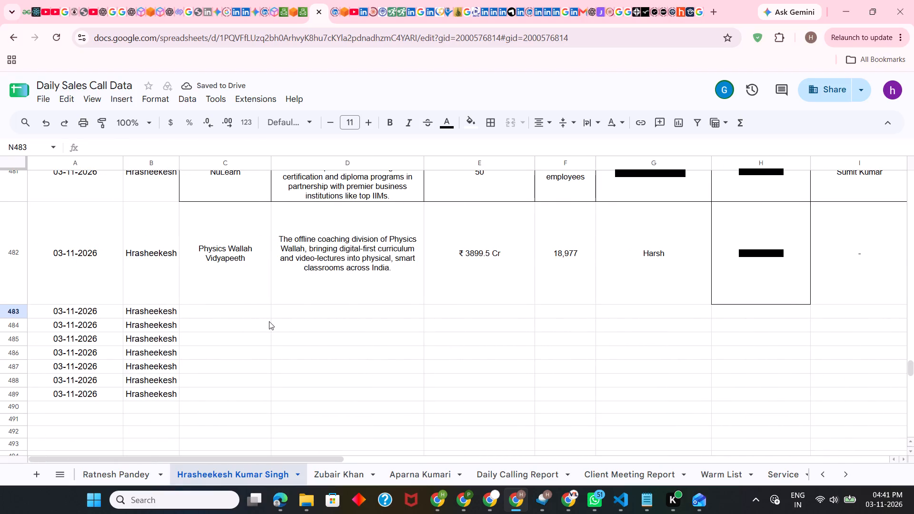
{"action": "scroll", "coordinate": [269, 321], "scroll_direction": "up", "scroll_amount": 9}
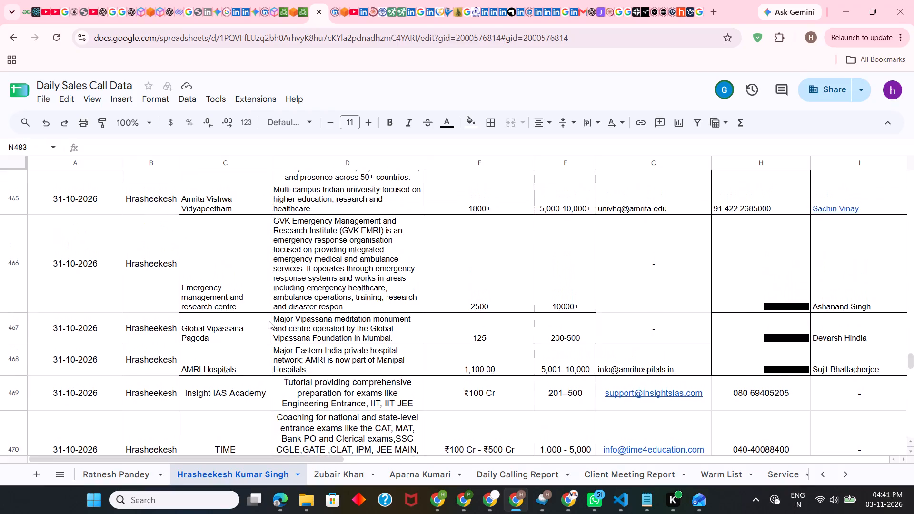
{"action": "scroll", "coordinate": [269, 321], "scroll_direction": "down", "scroll_amount": 6}
{"action": "scroll", "coordinate": [269, 321], "scroll_direction": "up", "scroll_amount": 4}
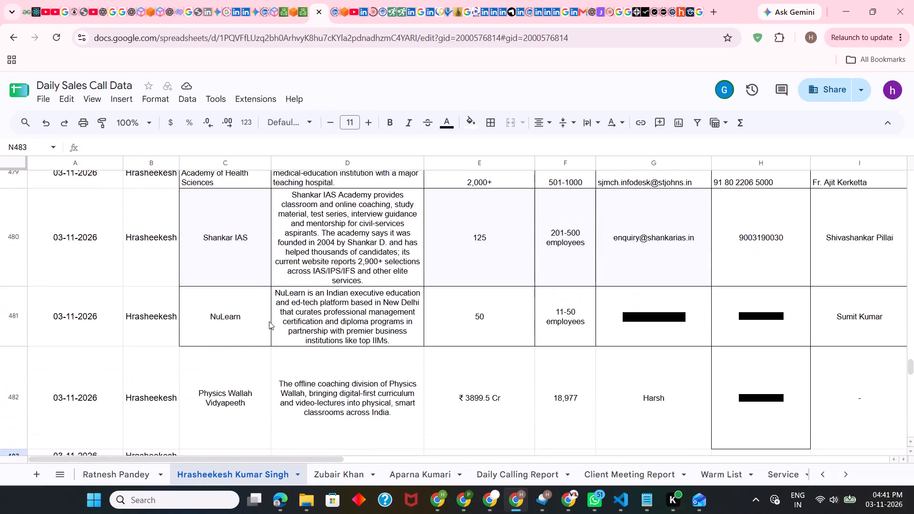
{"action": "scroll", "coordinate": [269, 321], "scroll_direction": "up", "scroll_amount": 7}
{"action": "scroll", "coordinate": [269, 321], "scroll_direction": "down", "scroll_amount": 1}
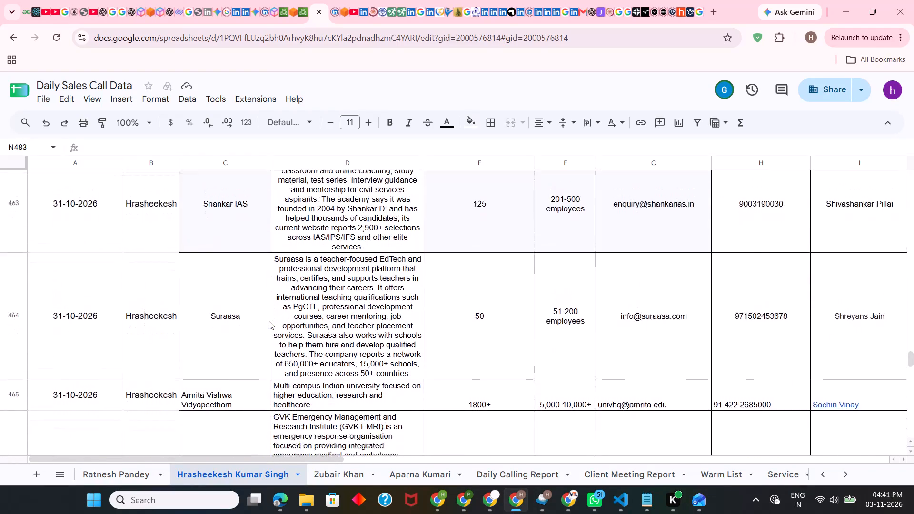
{"action": "scroll", "coordinate": [269, 321], "scroll_direction": "down", "scroll_amount": 1}
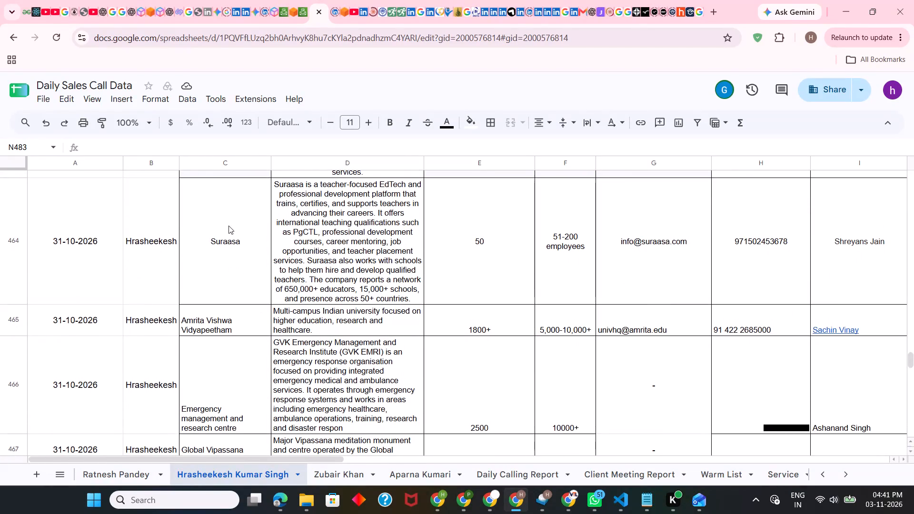
{"action": "left_click", "coordinate": [228, 226]}
{"action": "scroll", "coordinate": [228, 226], "scroll_direction": "down", "scroll_amount": 2}
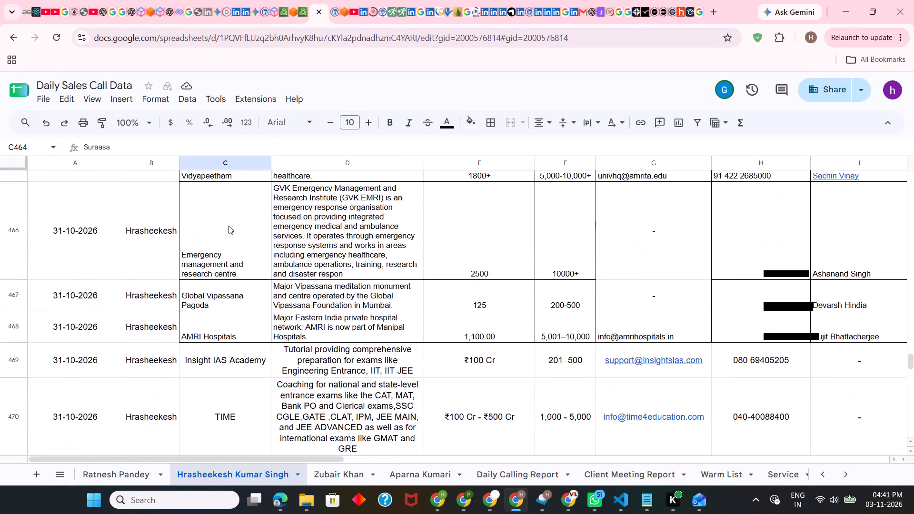
{"action": "left_click", "coordinate": [233, 262]}
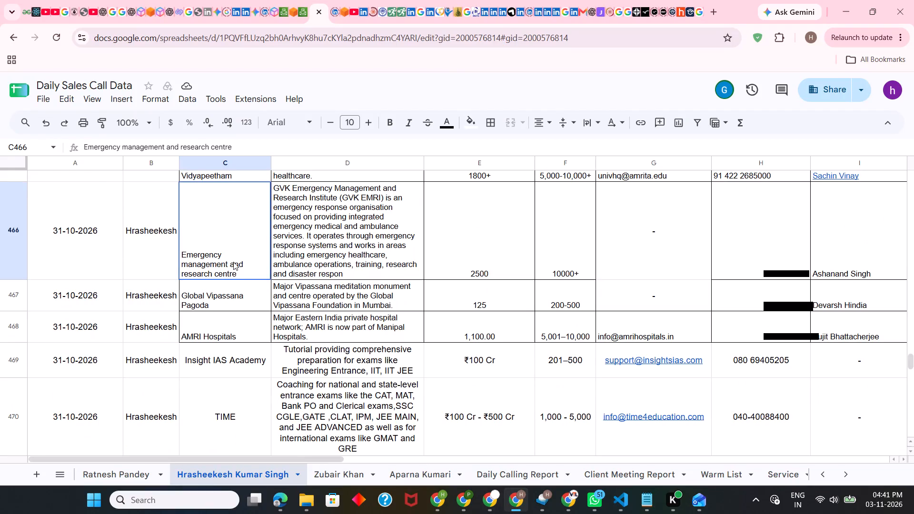
{"action": "scroll", "coordinate": [233, 262], "scroll_direction": "up", "scroll_amount": 1}
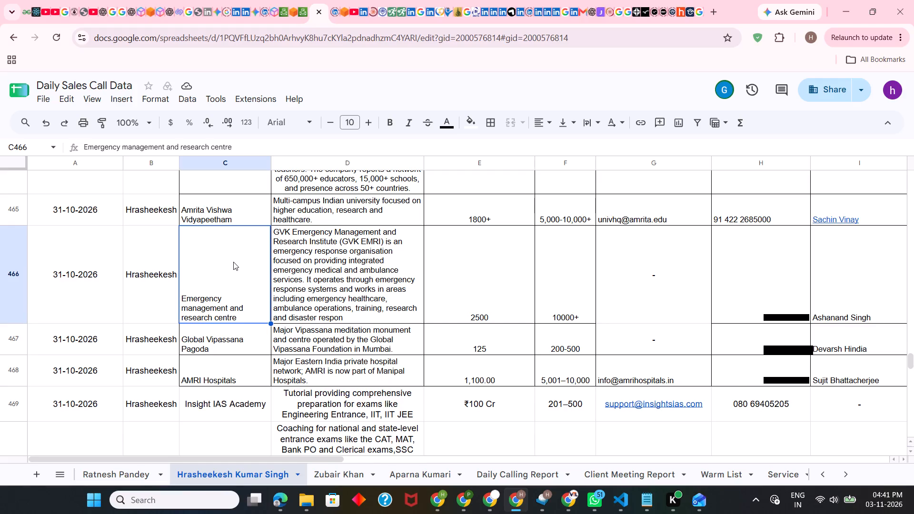
{"action": "scroll", "coordinate": [233, 262], "scroll_direction": "down", "scroll_amount": 5}
{"action": "scroll", "coordinate": [233, 262], "scroll_direction": "up", "scroll_amount": 2}
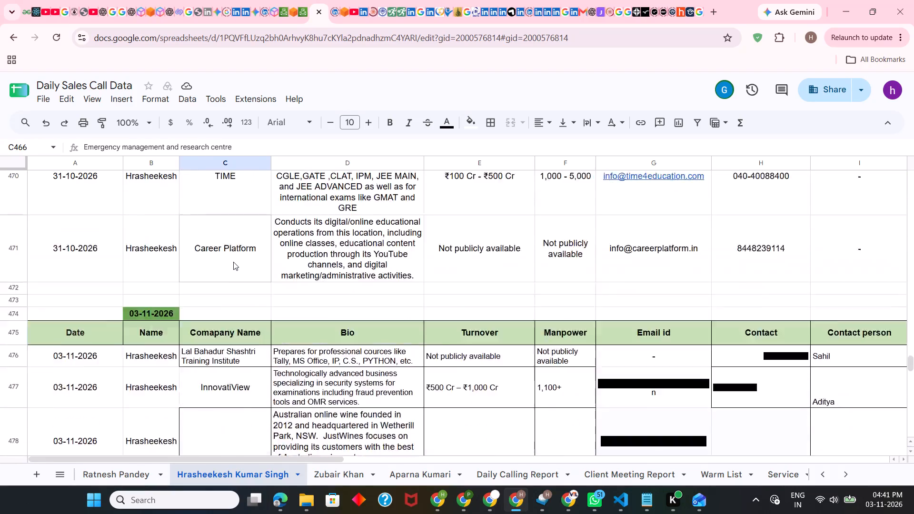
{"action": "scroll", "coordinate": [233, 262], "scroll_direction": "up", "scroll_amount": 3}
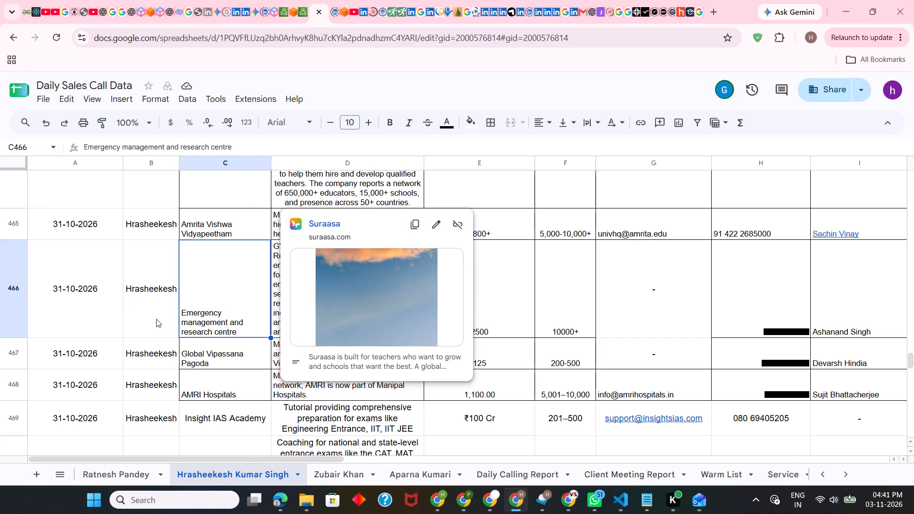
{"action": "left_click", "coordinate": [209, 307]}
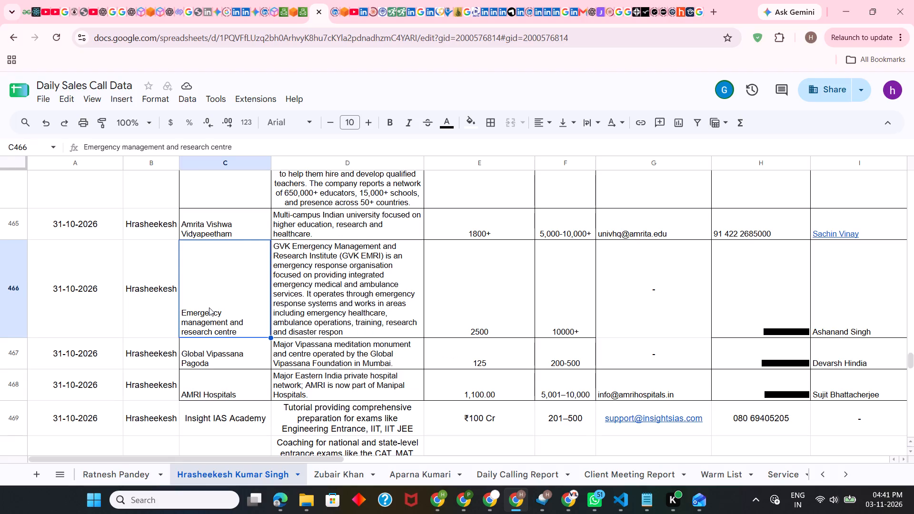
Complete the cut-off last word of the GVK EMRI bio in D466 as "response".
{"action": "double_click", "coordinate": [358, 330]}
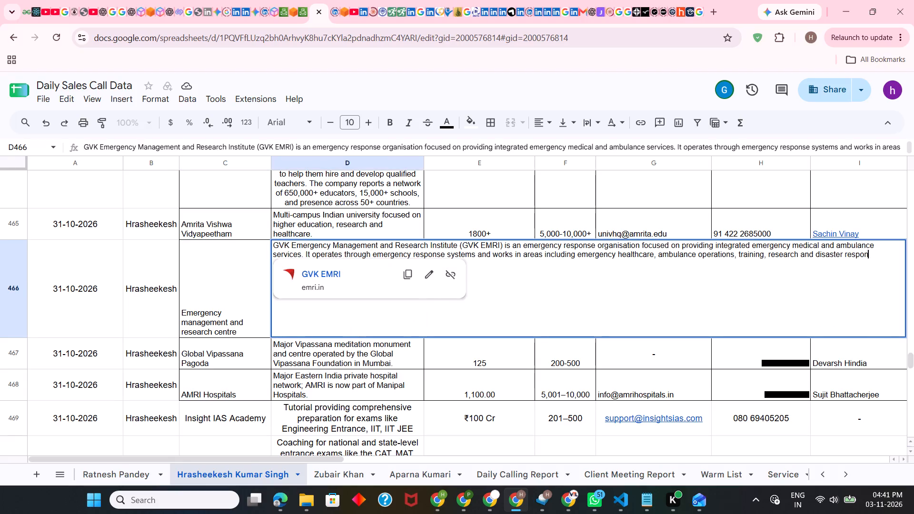
{"action": "type", "text": "se"}
{"action": "key", "text": "Return"}
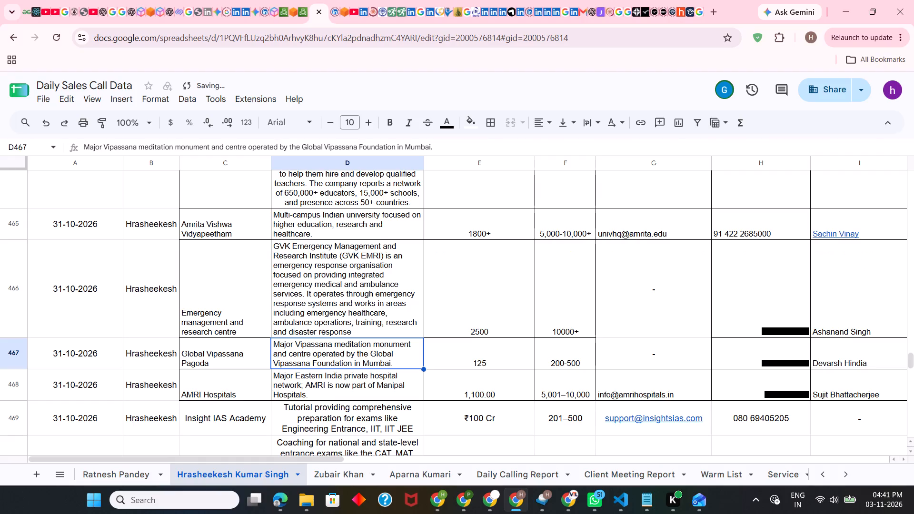
Copy the Emergency management and research centre, Global Vipassana Pagoda and AMRI Hospitals entries from company name through remarks, C466:L468.
{"action": "left_click", "coordinate": [264, 303]}
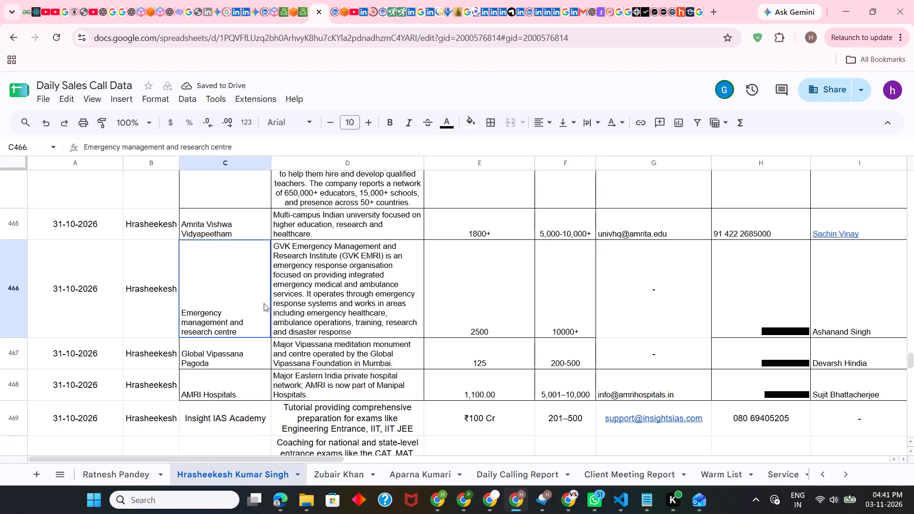
{"action": "key", "text": "shift+Right"}
{"action": "key", "text": "shift+Right"}
{"action": "key", "text": "shift+Right"}
{"action": "key", "text": "shift+Right"}
{"action": "key", "text": "shift+Right"}
{"action": "key", "text": "shift+Right"}
{"action": "key", "text": "shift+Right"}
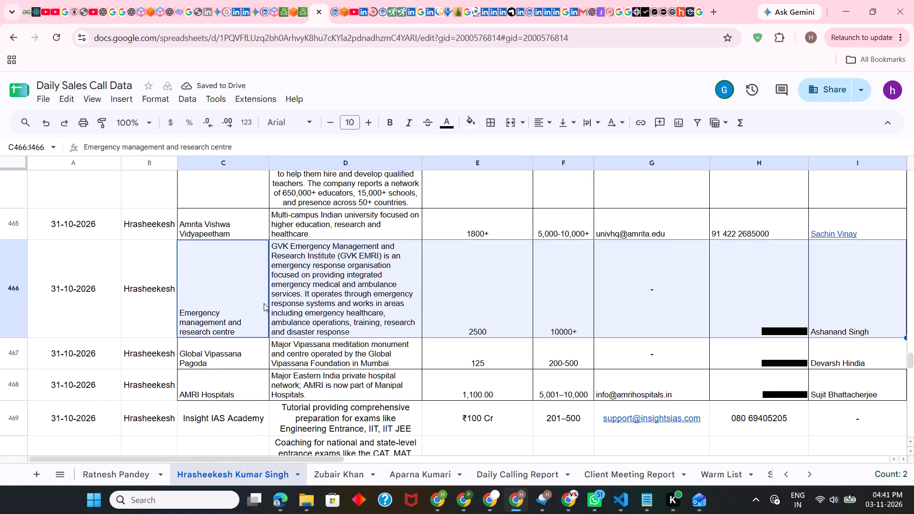
{"action": "key", "text": "shift+Right"}
{"action": "key", "text": "shift+Right"}
{"action": "key", "text": "shift+Down"}
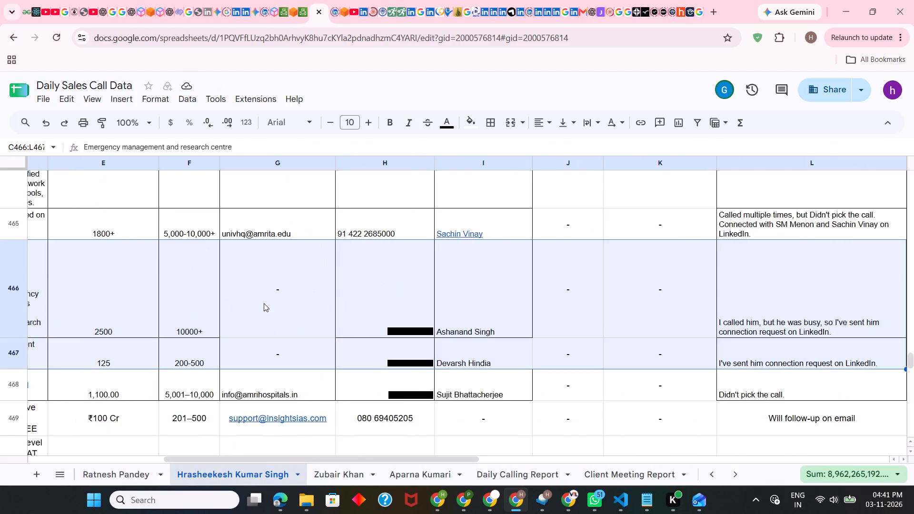
{"action": "key", "text": "shift+Down"}
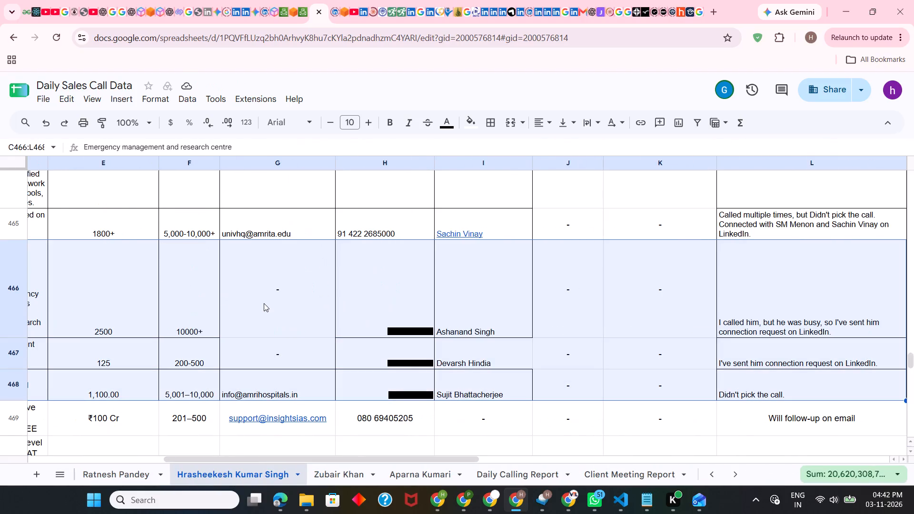
{"action": "key", "text": "ctrl+c"}
Paste the three copied entries into the 03-11-2026 block at C483, below Physics Wallah Vidyapeeth.
{"action": "scroll", "coordinate": [264, 303], "scroll_direction": "right", "scroll_amount": 10}
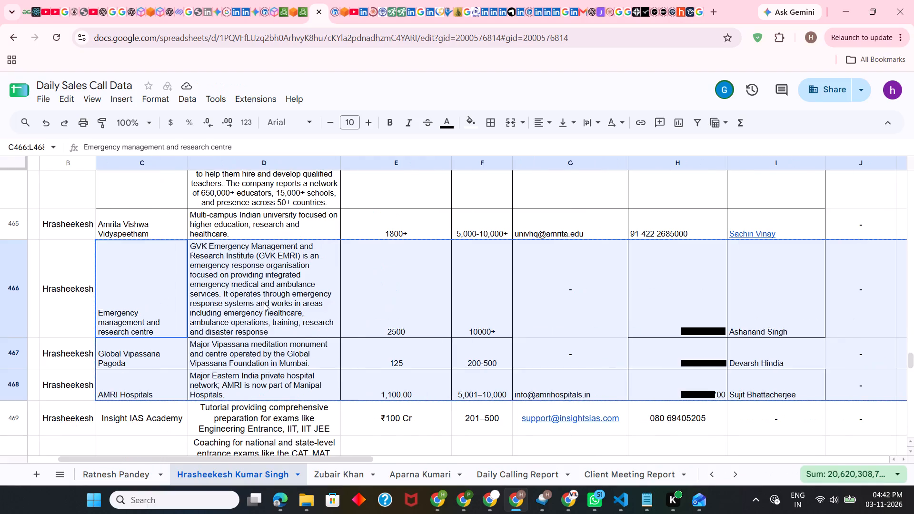
{"action": "scroll", "coordinate": [264, 303], "scroll_direction": "down", "scroll_amount": 16}
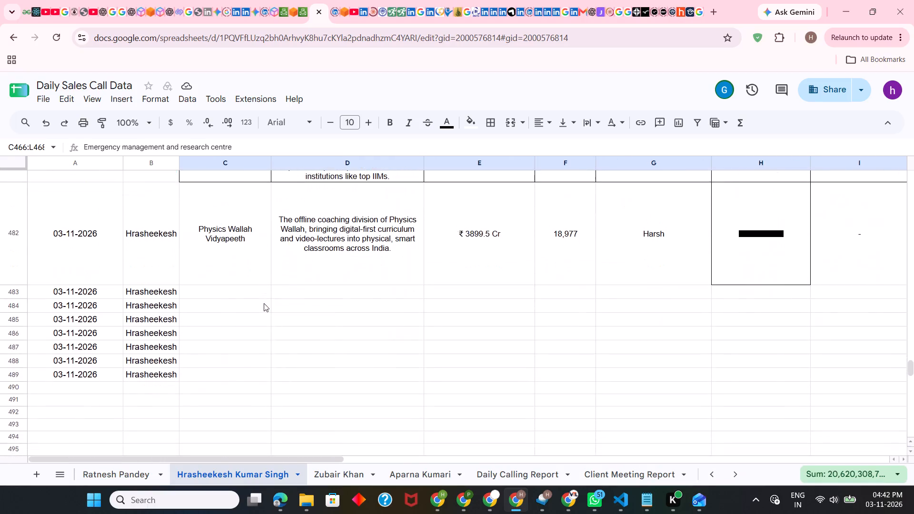
{"action": "left_click", "coordinate": [250, 293]}
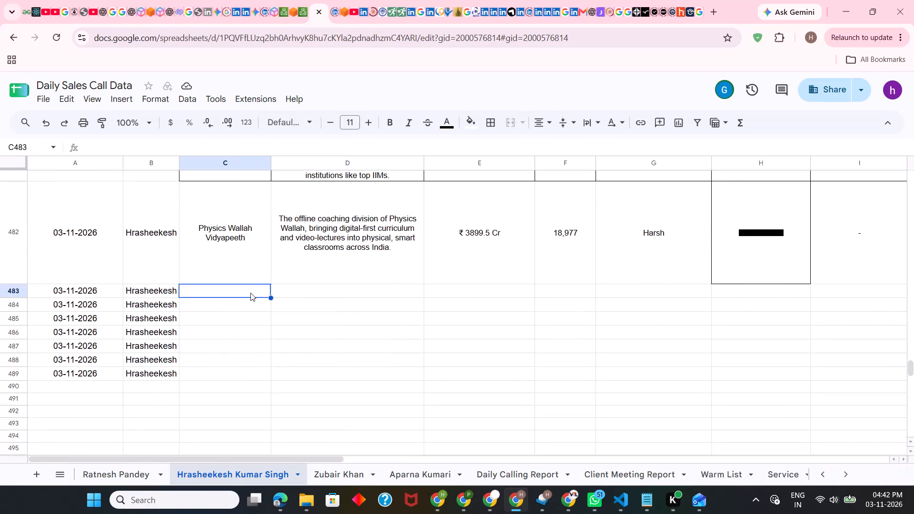
{"action": "key", "text": "ctrl+v"}
Copy the 31-10-2026 Suraasa entry from company name through remarks, C464:L464.
{"action": "scroll", "coordinate": [250, 293], "scroll_direction": "down", "scroll_amount": 3}
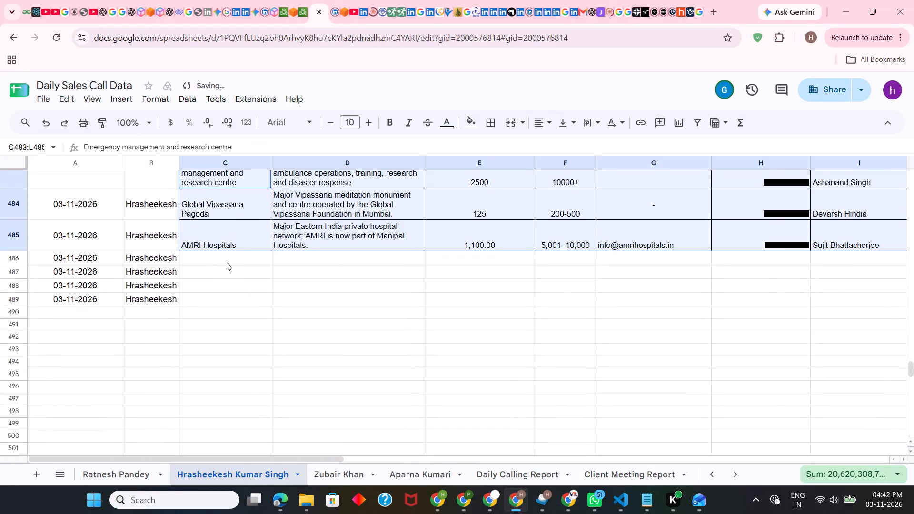
{"action": "scroll", "coordinate": [227, 262], "scroll_direction": "up", "scroll_amount": 6}
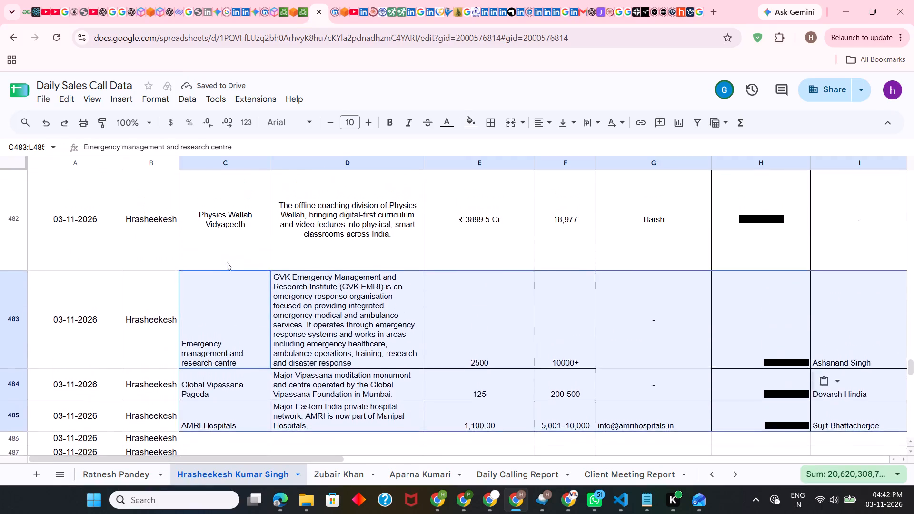
{"action": "scroll", "coordinate": [227, 262], "scroll_direction": "up", "scroll_amount": 7}
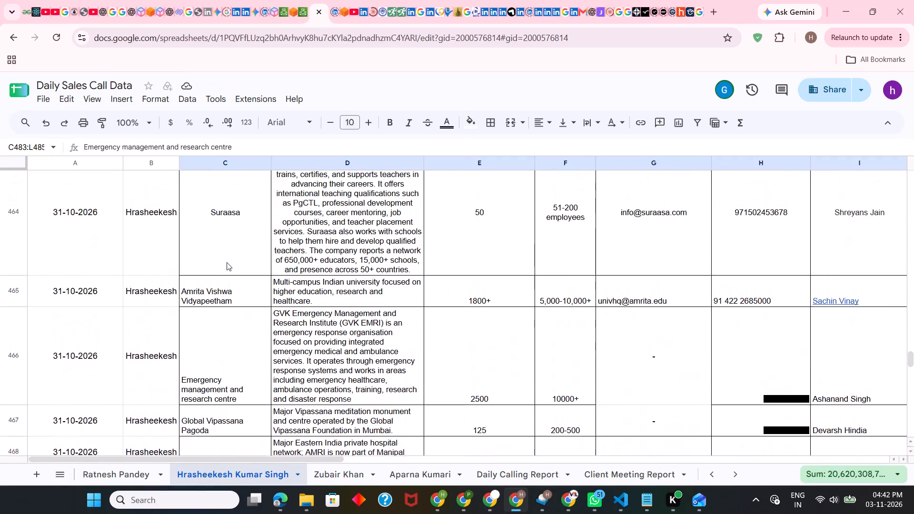
{"action": "scroll", "coordinate": [227, 262], "scroll_direction": "up", "scroll_amount": 1}
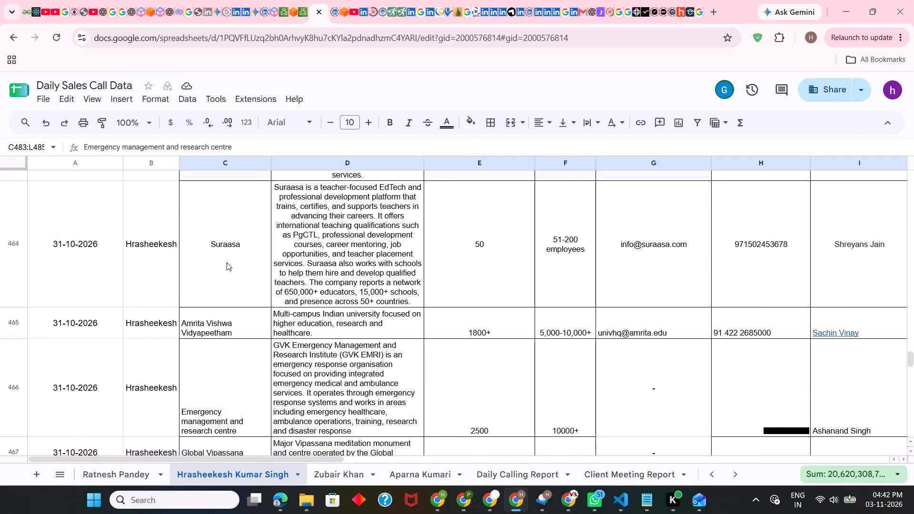
{"action": "left_click", "coordinate": [227, 262]}
{"action": "scroll", "coordinate": [227, 262], "scroll_direction": "right", "scroll_amount": 1}
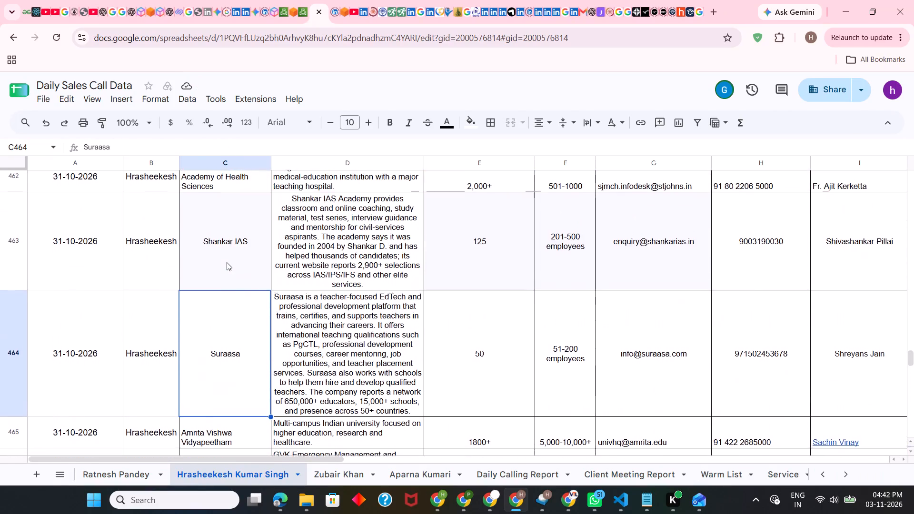
{"action": "scroll", "coordinate": [227, 262], "scroll_direction": "right", "scroll_amount": 1}
{"action": "key", "text": "shift+Right"}
{"action": "key", "text": "shift+Right"}
{"action": "key", "text": "shift+Right"}
{"action": "key", "text": "shift+Right"}
{"action": "key", "text": "shift+Right"}
{"action": "key", "text": "shift+Right"}
{"action": "key", "text": "shift+Right"}
{"action": "key", "text": "shift+Right"}
{"action": "key", "text": "shift+Right"}
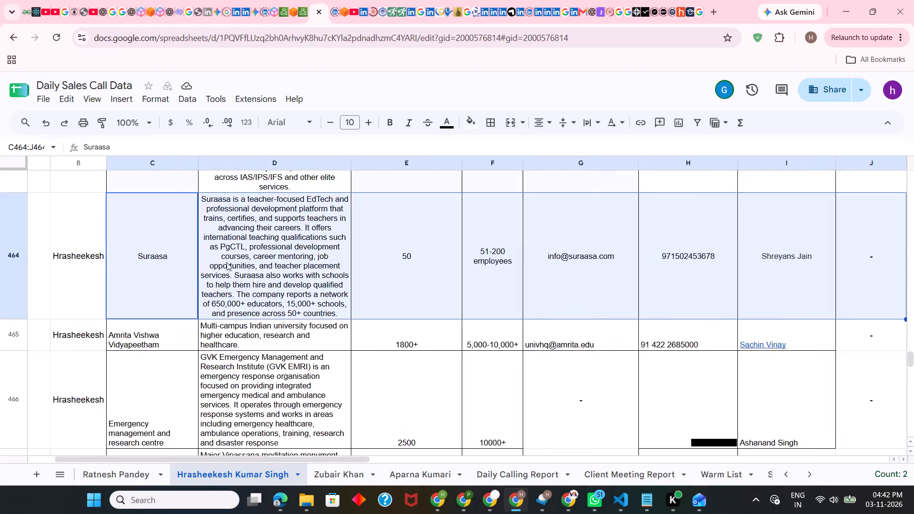
{"action": "key", "text": "ctrl+c"}
Paste the copied Suraasa entry into the 03-11-2026 block at C486, below AMRI Hospitals.
{"action": "scroll", "coordinate": [227, 262], "scroll_direction": "right", "scroll_amount": 12}
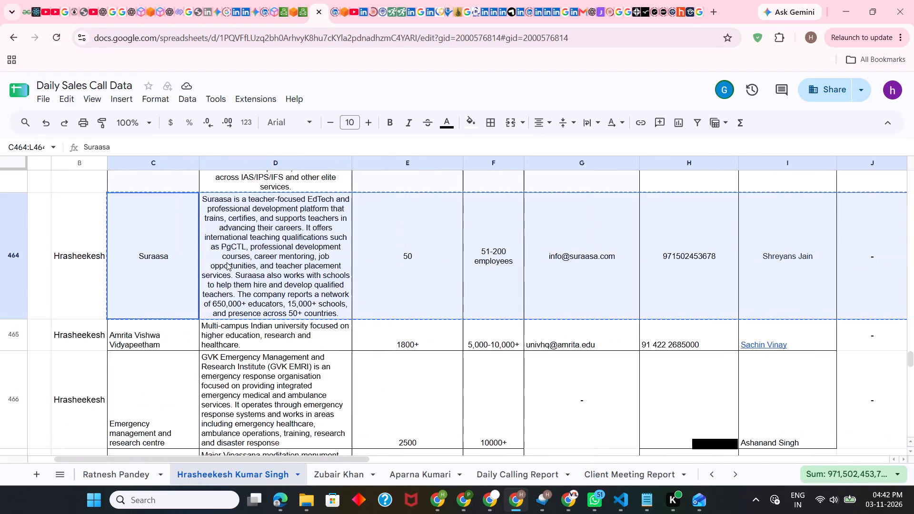
{"action": "scroll", "coordinate": [227, 262], "scroll_direction": "down", "scroll_amount": 15}
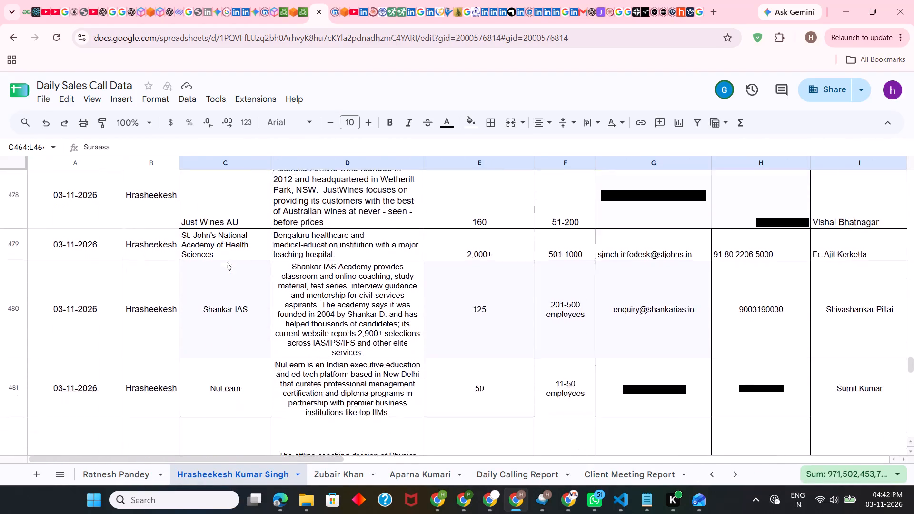
{"action": "scroll", "coordinate": [227, 262], "scroll_direction": "down", "scroll_amount": 10}
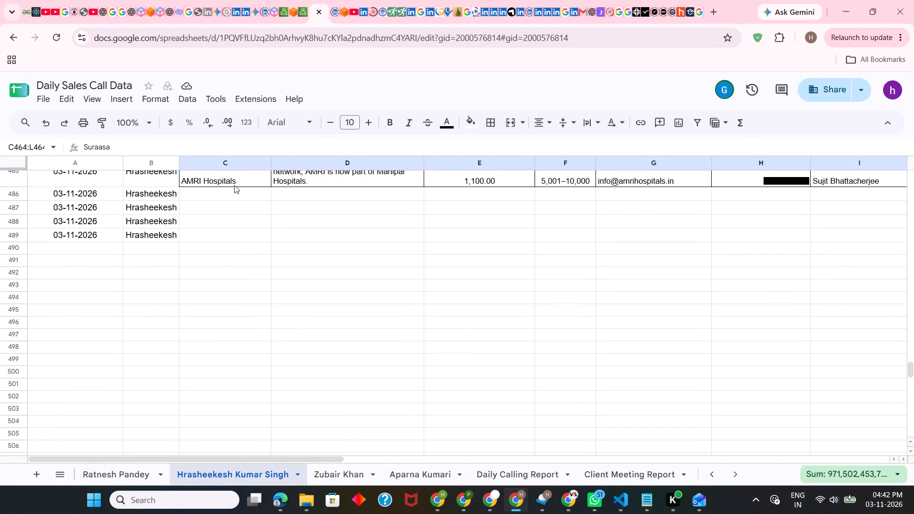
{"action": "left_click", "coordinate": [234, 185]}
{"action": "key", "text": "ctrl+v"}
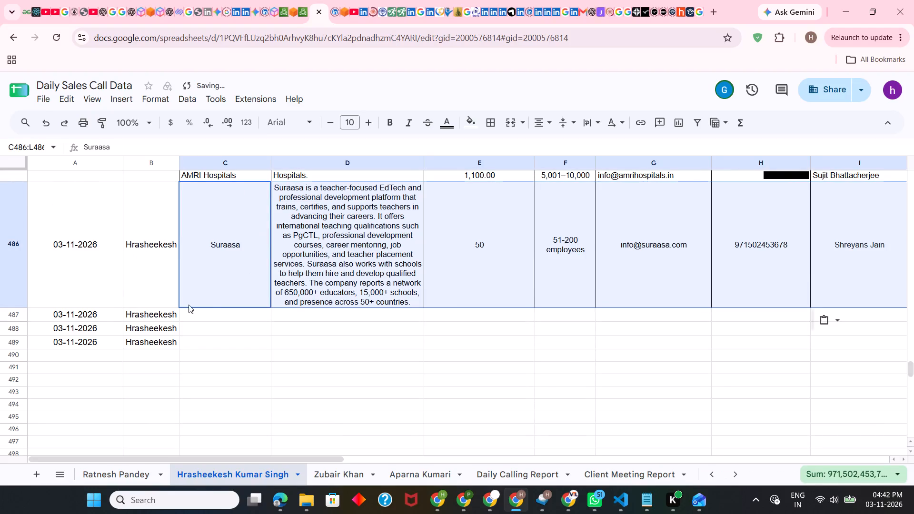
Clear the leftover dates and names below the Suraasa entry, across rows 487 to 491.
{"action": "left_click_drag", "start_coordinate": [19, 316], "coordinate": [359, 364]}
{"action": "key", "text": "BackSpace"}
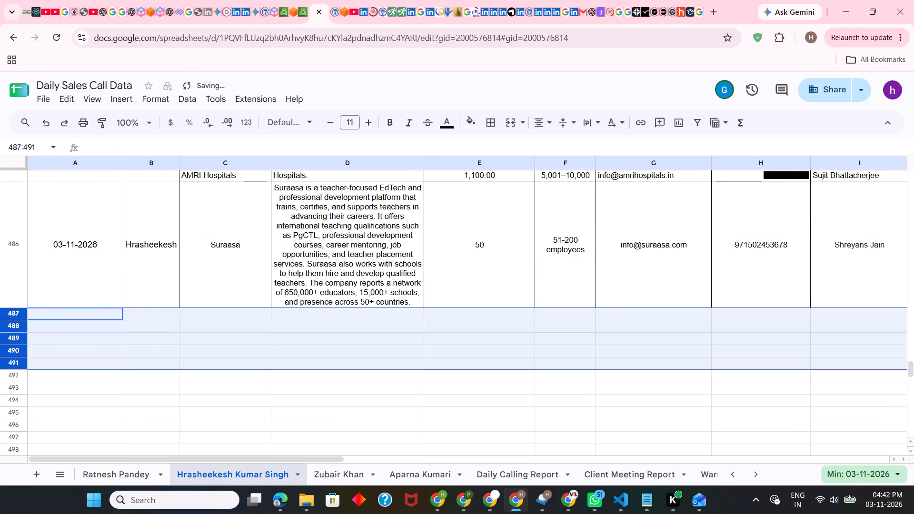
Copy all 03-11-2026 entries from Lal Bahadur Shashtri Training Institute through Suraasa, date through remarks, A476:L486.
{"action": "scroll", "coordinate": [359, 364], "scroll_direction": "up", "scroll_amount": 10}
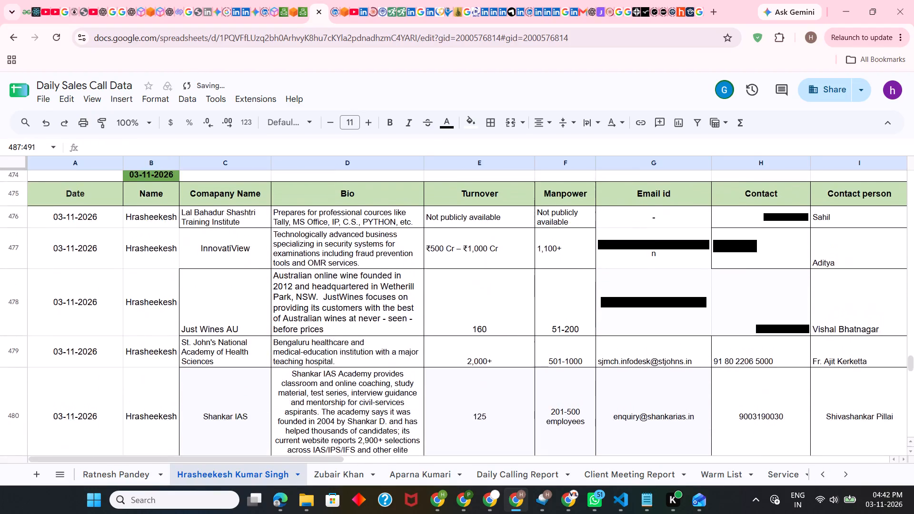
{"action": "scroll", "coordinate": [359, 364], "scroll_direction": "up", "scroll_amount": 1}
{"action": "left_click", "coordinate": [113, 336]}
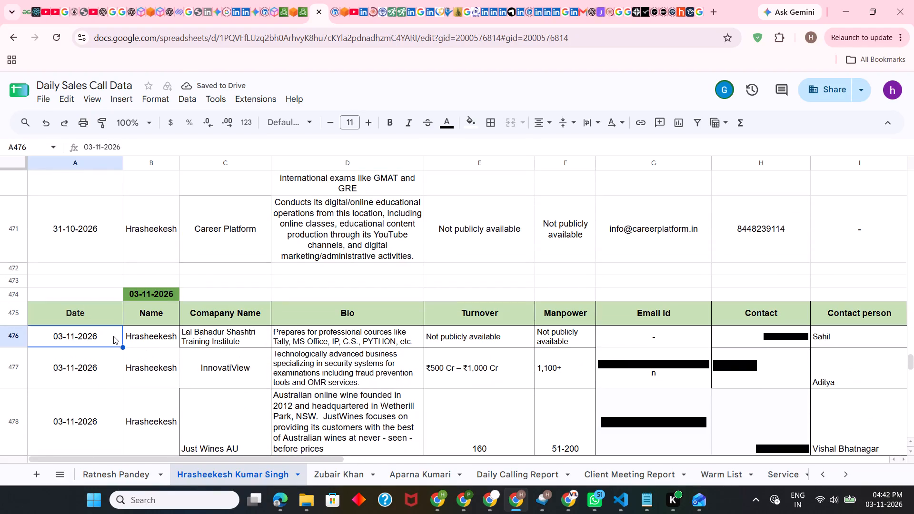
{"action": "key", "text": "shift+Down"}
{"action": "key", "text": "shift+Down"}
{"action": "key", "text": "shift+Down"}
{"action": "key", "text": "shift+Down"}
{"action": "key", "text": "shift+Down"}
{"action": "key", "text": "shift+Down"}
{"action": "key", "text": "shift+Down"}
{"action": "key", "text": "shift+Down"}
{"action": "key", "text": "shift+Down"}
{"action": "key", "text": "shift+Down"}
{"action": "key", "text": "shift+Down"}
{"action": "key", "text": "shift+Down"}
{"action": "key", "text": "shift+Up"}
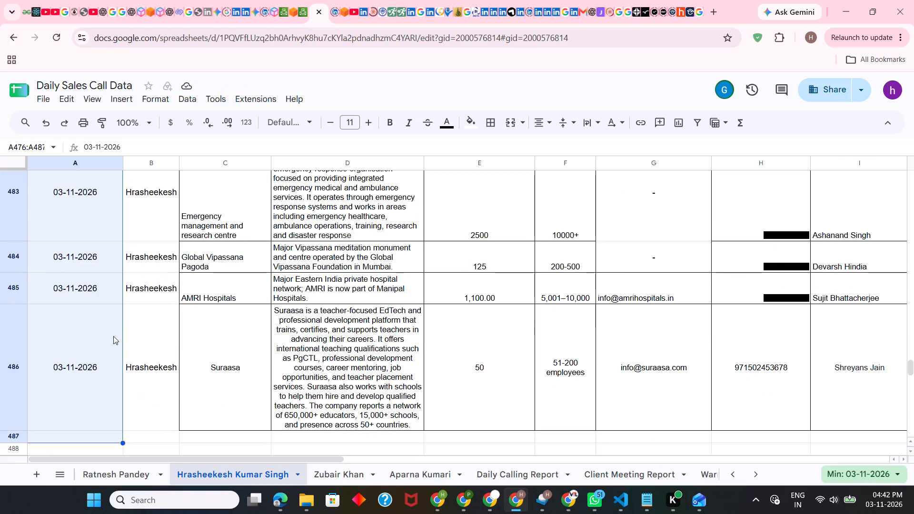
{"action": "key", "text": "shift+Right"}
{"action": "key", "text": "shift+Up"}
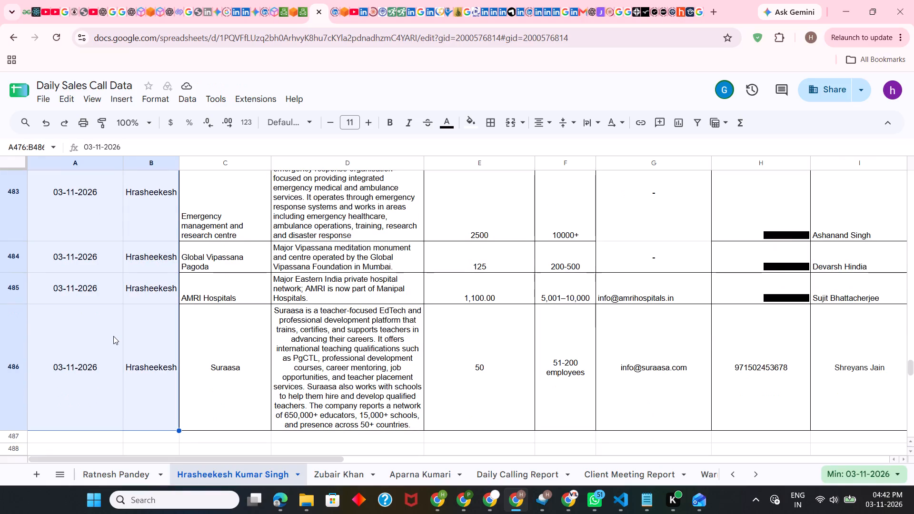
{"action": "key", "text": "shift+Right"}
{"action": "key", "text": "shift+Right"}
{"action": "key", "text": "shift+Right"}
{"action": "key", "text": "shift+Right"}
{"action": "key", "text": "shift+Right"}
{"action": "key", "text": "shift+Right"}
{"action": "key", "text": "shift+Right"}
{"action": "key", "text": "shift+Right"}
{"action": "key", "text": "shift+Right"}
{"action": "key", "text": "shift+Right"}
{"action": "key", "text": "shift+Right"}
{"action": "key", "text": "shift+Right"}
{"action": "key", "text": "shift+Right"}
{"action": "key", "text": "shift+Right"}
{"action": "key", "text": "shift+Right"}
{"action": "key", "text": "shift+Right"}
{"action": "key", "text": "shift+Right"}
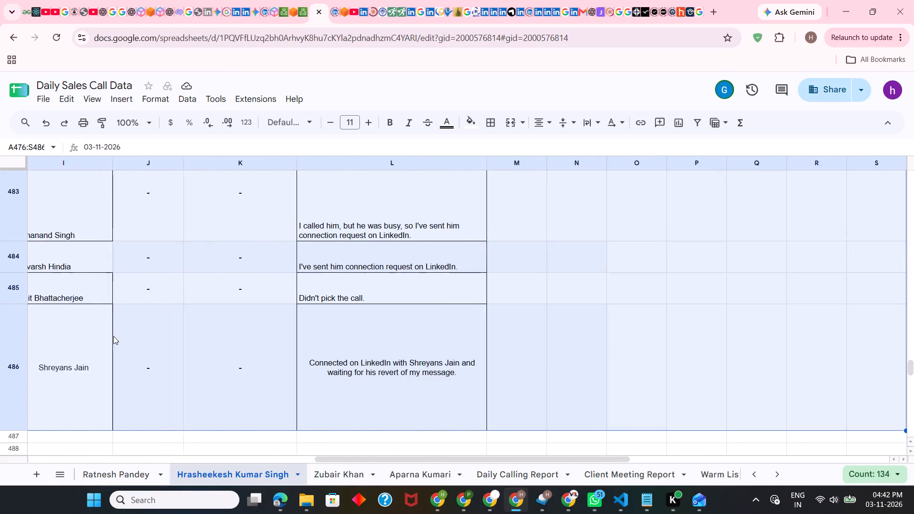
{"action": "key", "text": "shift+Right"}
{"action": "key", "text": "shift+Right"}
{"action": "key", "text": "shift+Right"}
{"action": "key", "text": "shift+Left"}
{"action": "key", "text": "shift+Left"}
{"action": "key", "text": "shift+Left"}
{"action": "key", "text": "shift+Left"}
{"action": "key", "text": "shift+Left"}
{"action": "key", "text": "shift+Left"}
{"action": "key", "text": "shift+Left"}
{"action": "key", "text": "shift+Left"}
{"action": "key", "text": "shift+Left"}
{"action": "key", "text": "shift+Left"}
{"action": "key", "text": "shift+Left"}
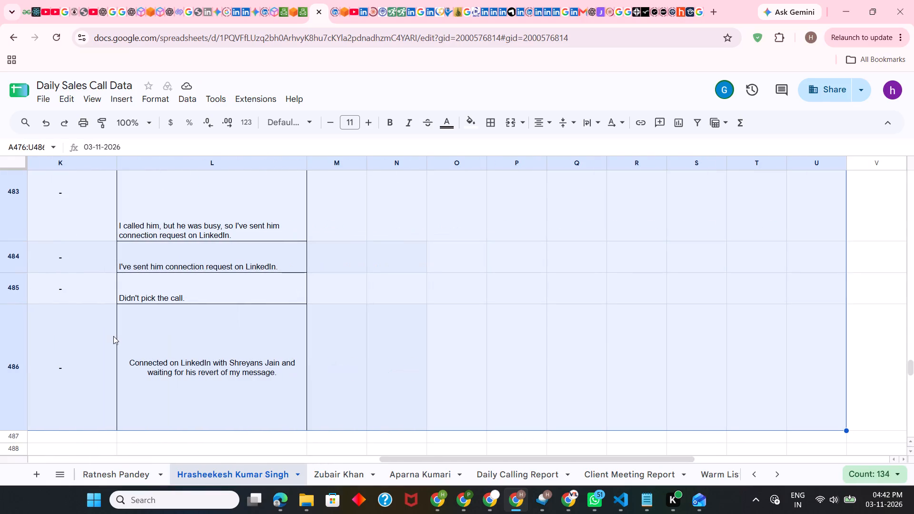
{"action": "key", "text": "shift+Right"}
{"action": "key", "text": "ctrl+c"}
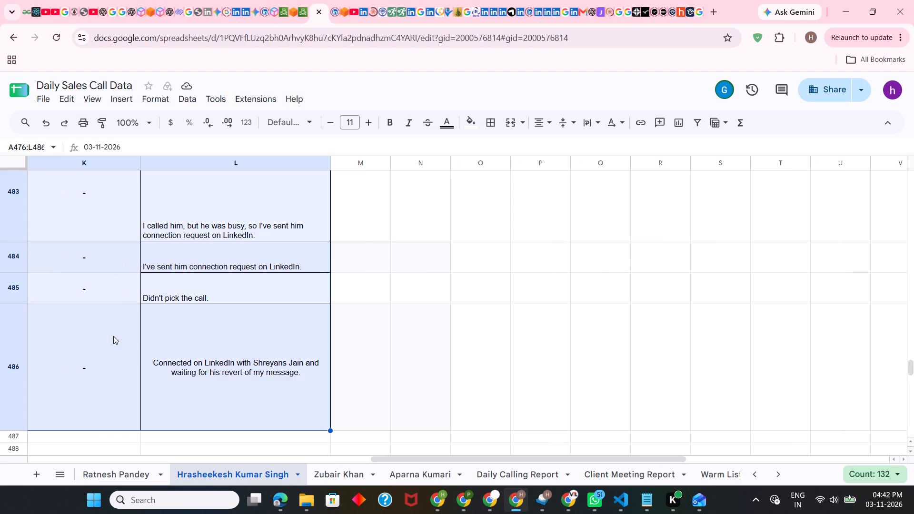
Paste the copied entries into the Daily Calling Report sheet at A1910, below the last 02/11/2026 Unity Group row.
{"action": "left_click", "coordinate": [528, 477]}
{"action": "scroll", "coordinate": [485, 354], "scroll_direction": "down", "scroll_amount": 18}
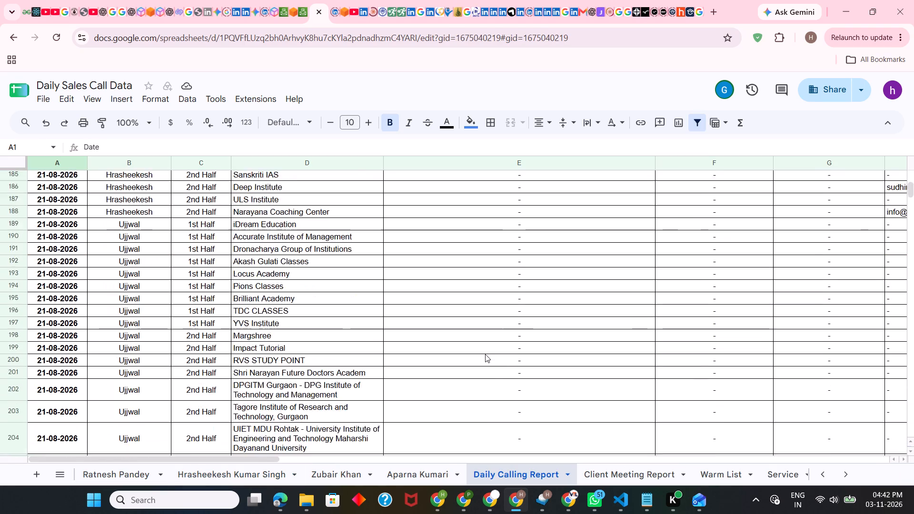
{"action": "scroll", "coordinate": [485, 354], "scroll_direction": "down", "scroll_amount": 20}
{"action": "scroll", "coordinate": [485, 354], "scroll_direction": "down", "scroll_amount": 20}
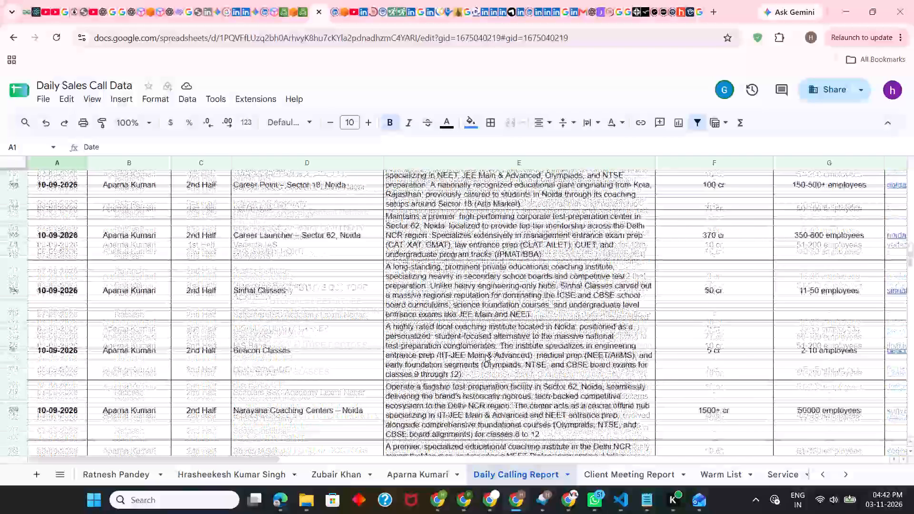
{"action": "scroll", "coordinate": [485, 354], "scroll_direction": "down", "scroll_amount": 17}
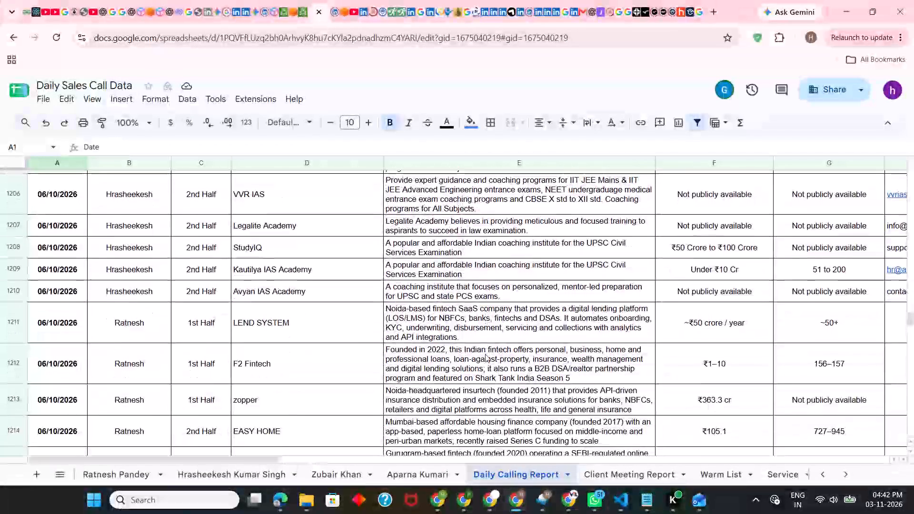
{"action": "scroll", "coordinate": [485, 354], "scroll_direction": "down", "scroll_amount": 17}
{"action": "scroll", "coordinate": [485, 354], "scroll_direction": "down", "scroll_amount": 15}
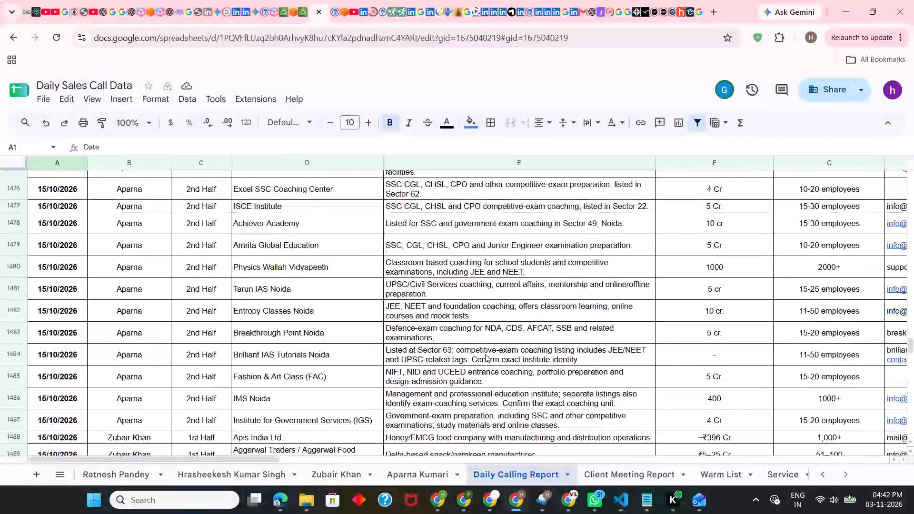
{"action": "scroll", "coordinate": [485, 354], "scroll_direction": "down", "scroll_amount": 19}
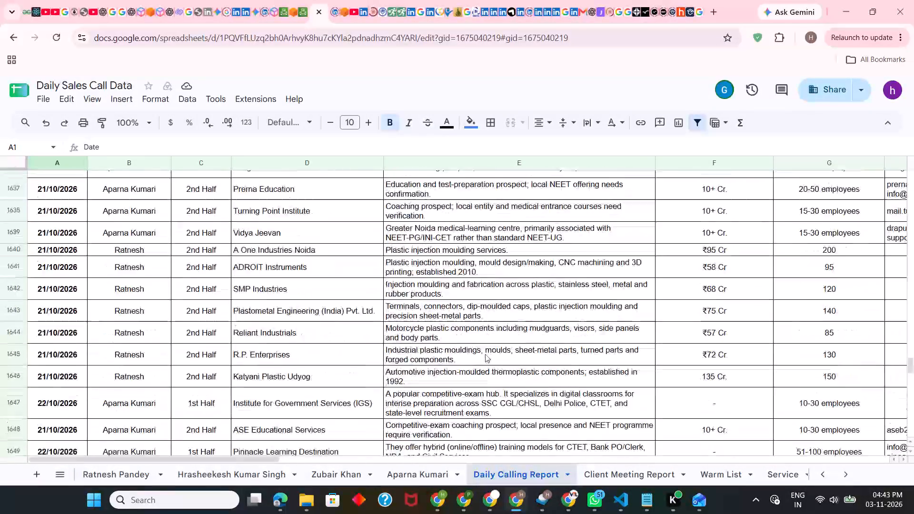
{"action": "scroll", "coordinate": [485, 354], "scroll_direction": "down", "scroll_amount": 18}
{"action": "scroll", "coordinate": [485, 354], "scroll_direction": "up", "scroll_amount": 3}
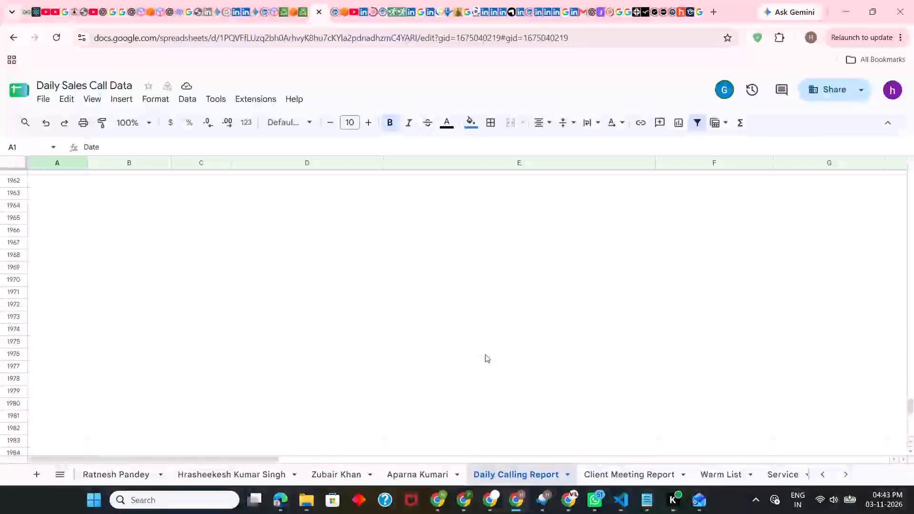
{"action": "scroll", "coordinate": [485, 354], "scroll_direction": "up", "scroll_amount": 5}
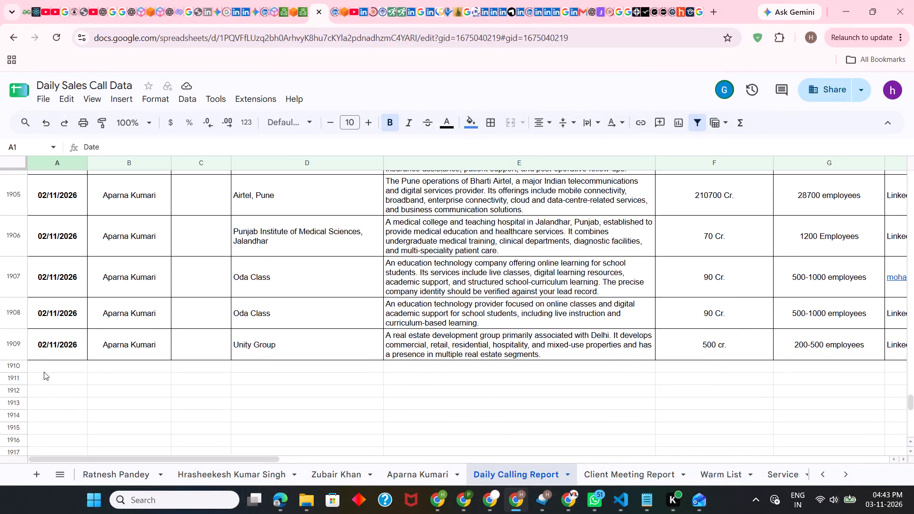
{"action": "left_click", "coordinate": [53, 367]}
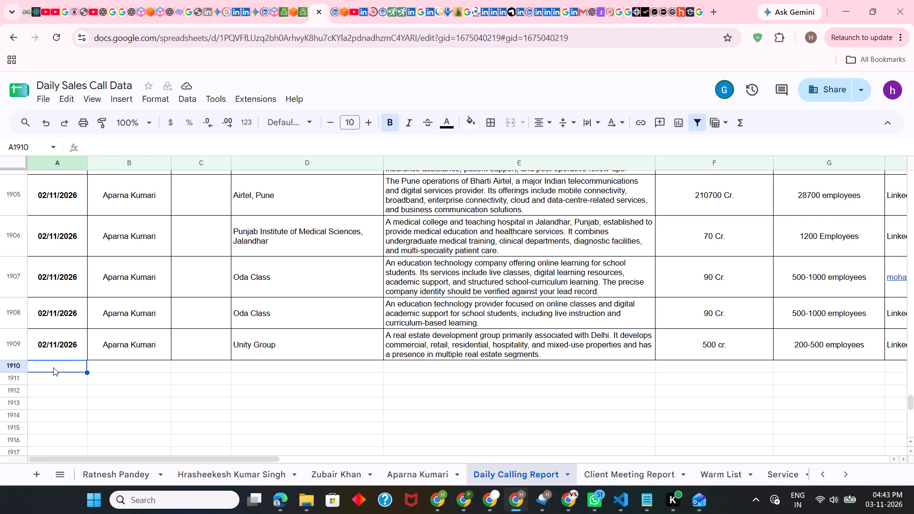
{"action": "key", "text": "ctrl+v"}
Move the pasted company-to-remarks data, C1910:L1920, one column over to D1910:M1920, leaving column C free for the half-day values.
{"action": "scroll", "coordinate": [136, 385], "scroll_direction": "down", "scroll_amount": 1}
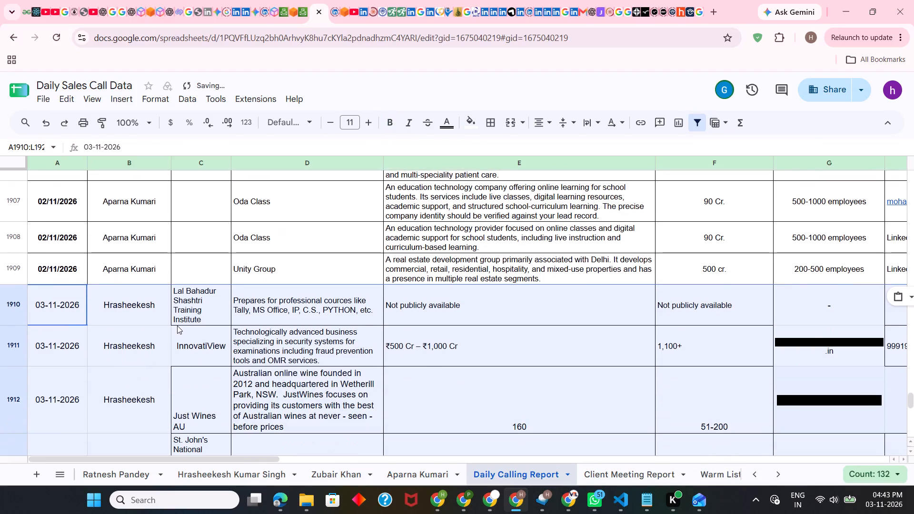
{"action": "left_click", "coordinate": [177, 326]}
{"action": "key", "text": "shift+Down"}
{"action": "key", "text": "shift+Down"}
{"action": "key", "text": "shift+Down"}
{"action": "key", "text": "shift+Down"}
{"action": "key", "text": "shift+Down"}
{"action": "key", "text": "shift+Down"}
{"action": "key", "text": "shift+Down"}
{"action": "key", "text": "shift+Down"}
{"action": "key", "text": "shift+Down"}
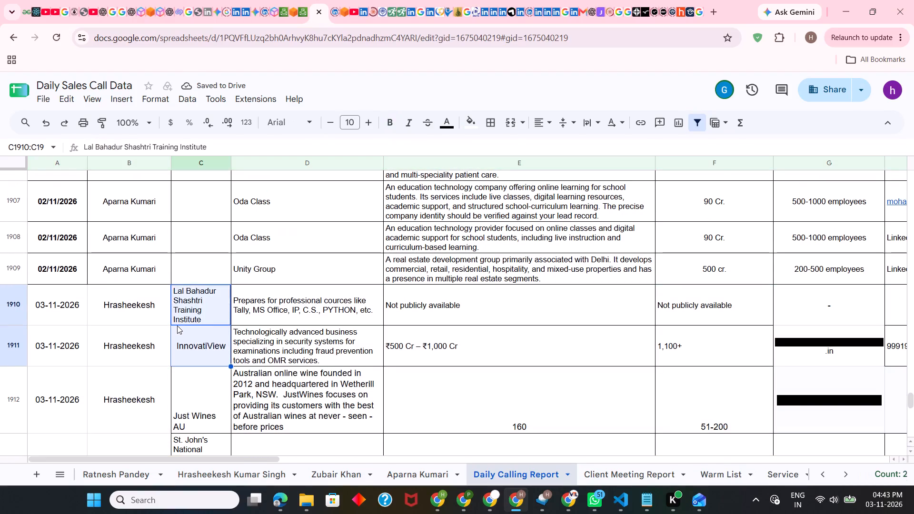
{"action": "key", "text": "shift+Down"}
{"action": "key", "text": "shift+Down"}
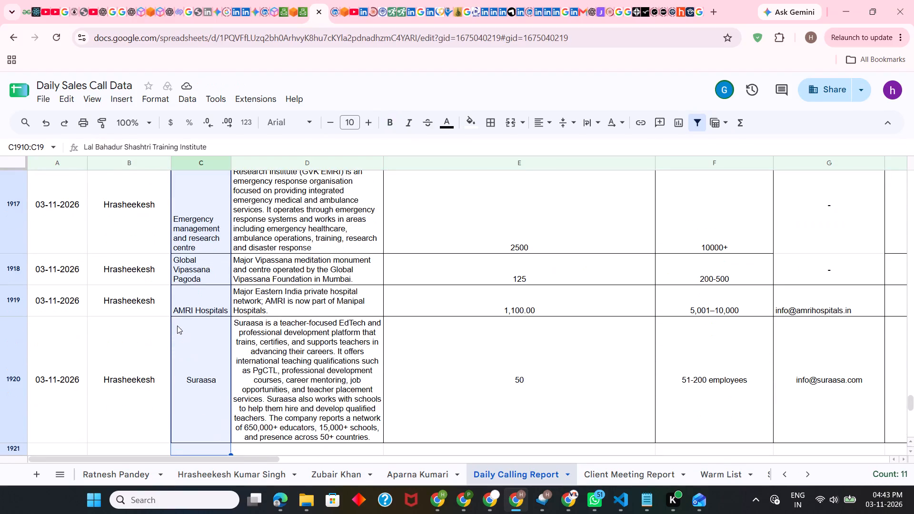
{"action": "key", "text": "shift+Up"}
{"action": "key", "text": "shift+Right"}
{"action": "key", "text": "shift+Right"}
{"action": "key", "text": "shift+Right"}
{"action": "key", "text": "shift+Right"}
{"action": "key", "text": "shift+Right"}
{"action": "key", "text": "shift+Right"}
{"action": "key", "text": "shift+Right"}
{"action": "key", "text": "shift+Right"}
{"action": "key", "text": "shift+Right"}
{"action": "key", "text": "shift+Right"}
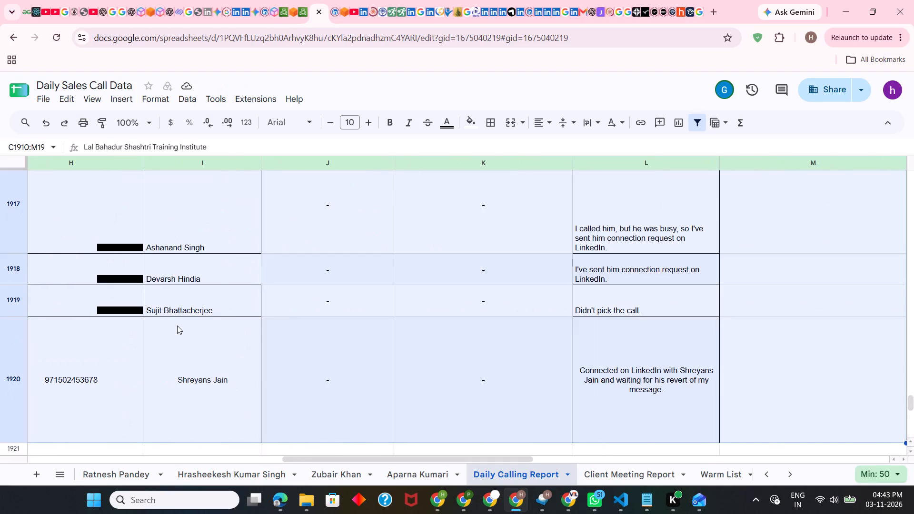
{"action": "key", "text": "shift+Left"}
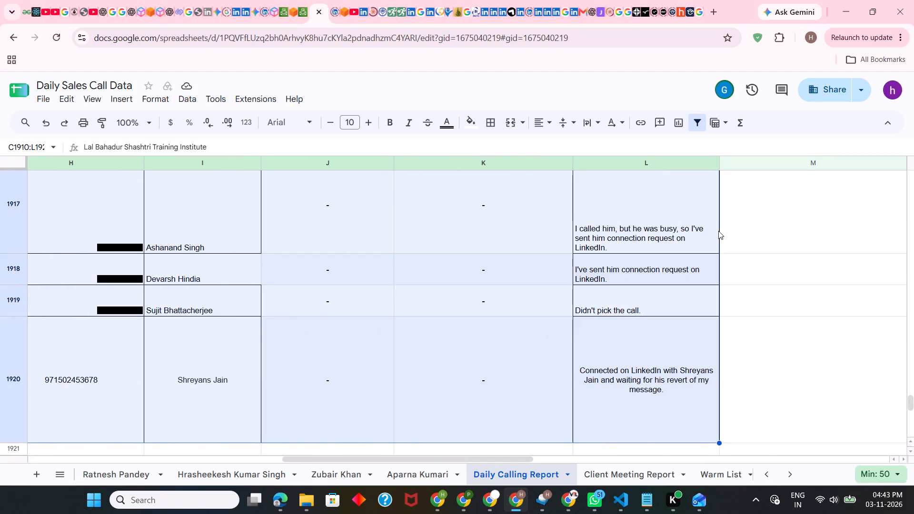
{"action": "left_click_drag", "start_coordinate": [720, 225], "coordinate": [767, 221]}
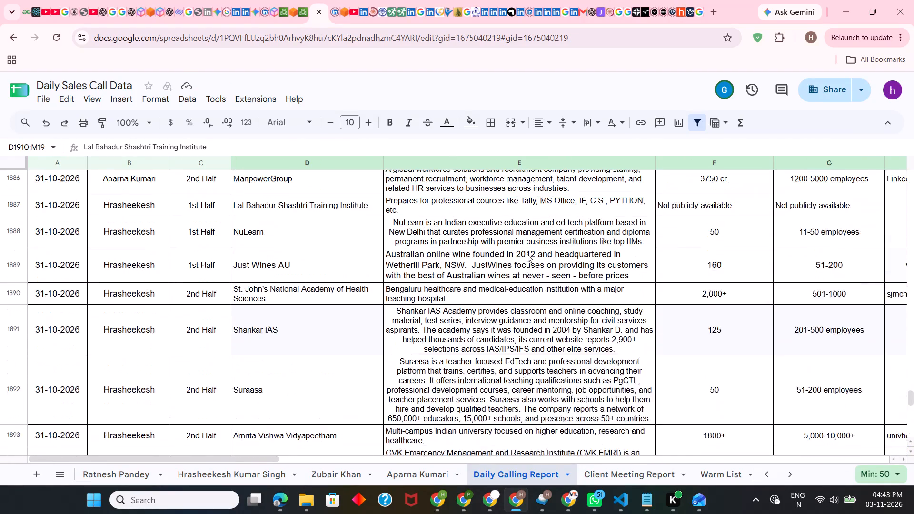
Copy the 1st Half and 2nd Half values of Hrasheekesh's 31-10-2026 entries, C1887:C1899.
{"action": "scroll", "coordinate": [527, 254], "scroll_direction": "up", "scroll_amount": 3}
{"action": "scroll", "coordinate": [527, 254], "scroll_direction": "down", "scroll_amount": 1}
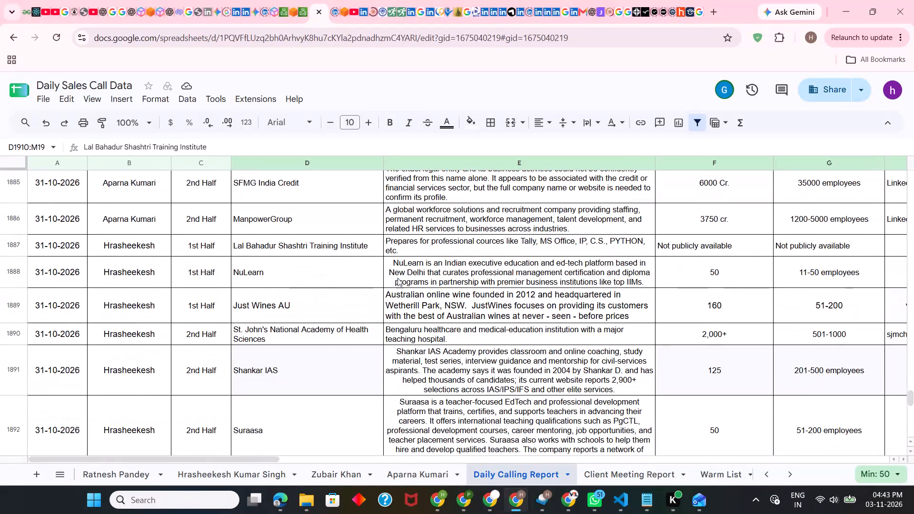
{"action": "left_click", "coordinate": [212, 251]}
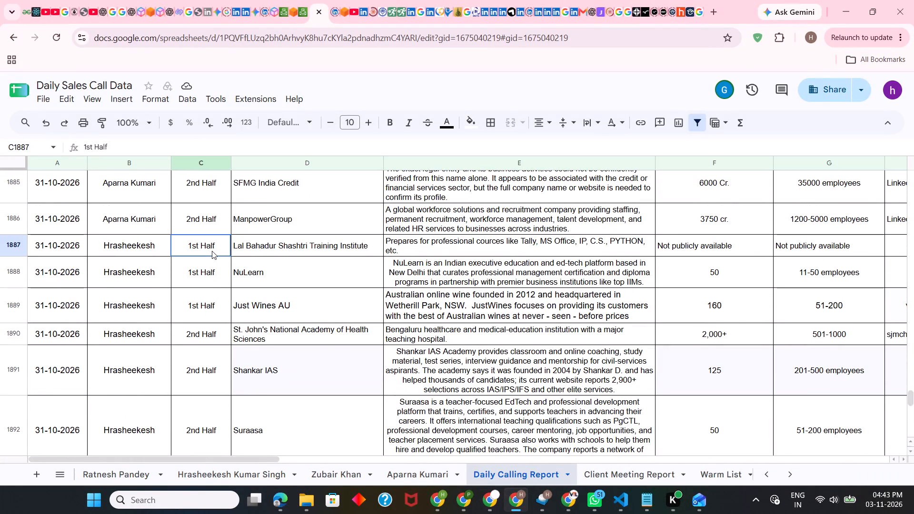
{"action": "key", "text": "shift+Down"}
{"action": "key", "text": "shift+Down"}
{"action": "key", "text": "shift+Down"}
{"action": "key", "text": "shift+Down"}
{"action": "key", "text": "shift+Down"}
{"action": "key", "text": "shift+Down"}
{"action": "key", "text": "shift+Down"}
{"action": "key", "text": "shift+Down"}
{"action": "key", "text": "shift+Down"}
{"action": "key", "text": "shift+Down"}
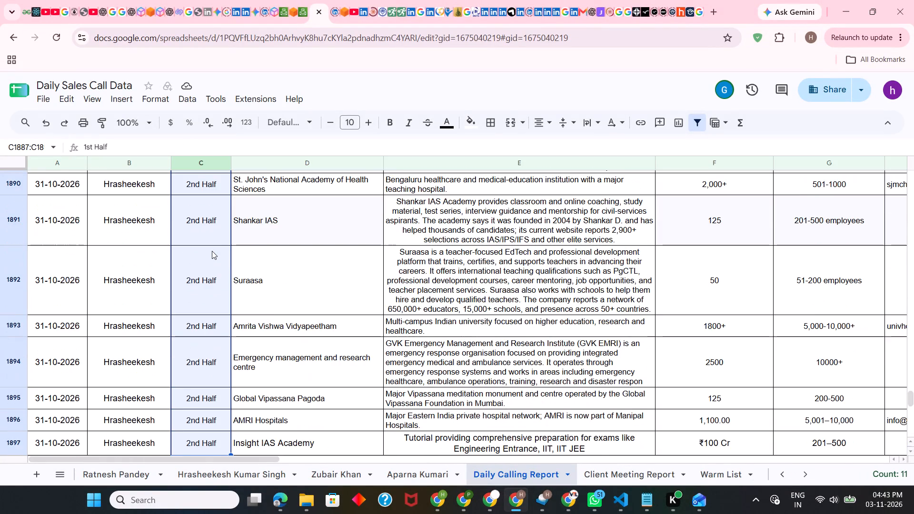
{"action": "key", "text": "shift+Down"}
{"action": "key", "text": "shift+Down"}
{"action": "key", "text": "shift+Down"}
{"action": "key", "text": "shift+Down"}
{"action": "key", "text": "shift+Up"}
{"action": "key", "text": "shift+Up"}
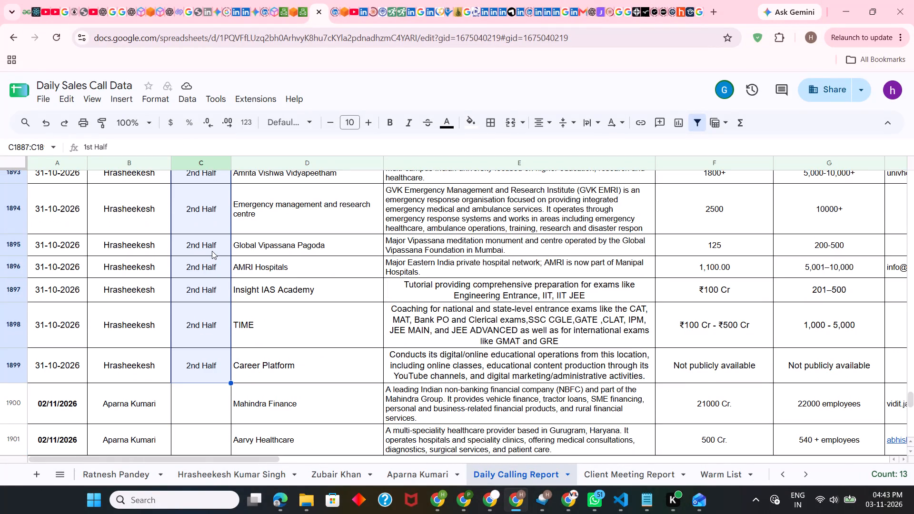
{"action": "key", "text": "shift+Up"}
{"action": "key", "text": "shift+Down"}
{"action": "key", "text": "ctrl+c"}
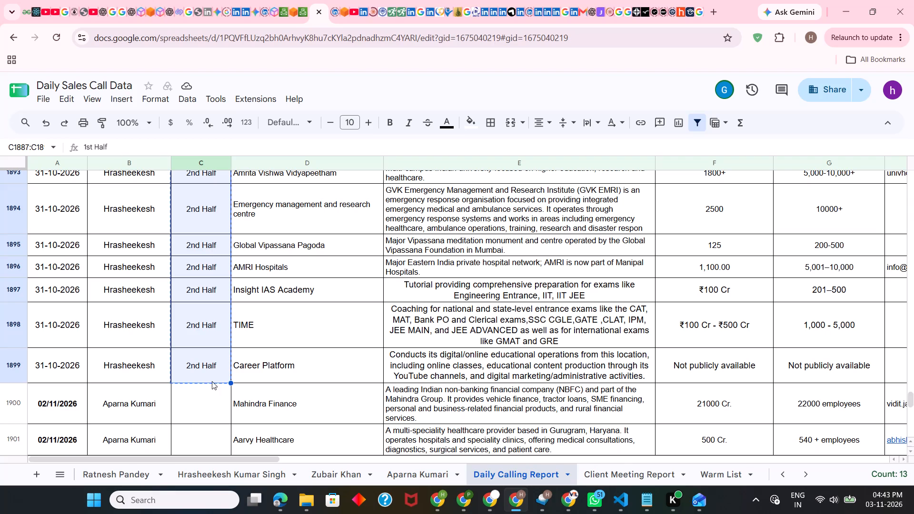
Paste the copied half-day values into column C of the 03-11-2026 entries, starting at C1910.
{"action": "left_click", "coordinate": [216, 419]}
{"action": "scroll", "coordinate": [216, 419], "scroll_direction": "down", "scroll_amount": 9}
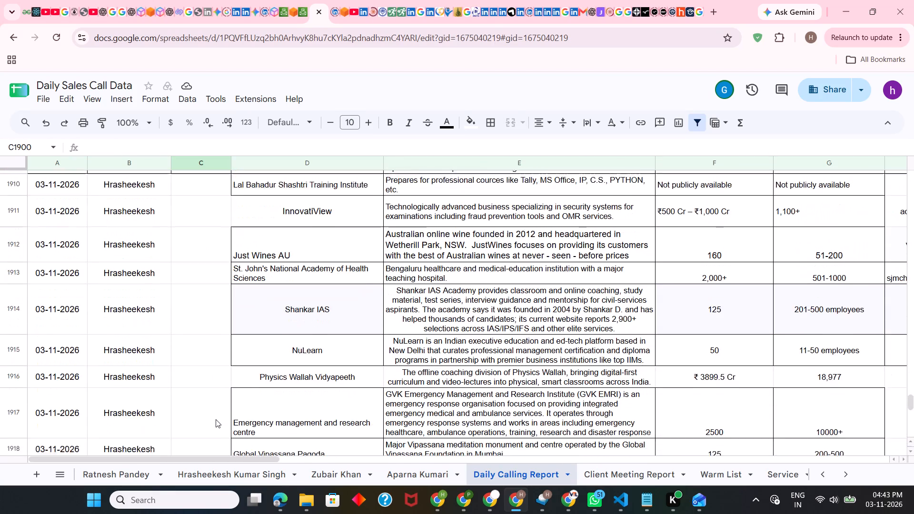
{"action": "scroll", "coordinate": [216, 419], "scroll_direction": "down", "scroll_amount": 1}
{"action": "left_click", "coordinate": [201, 189]}
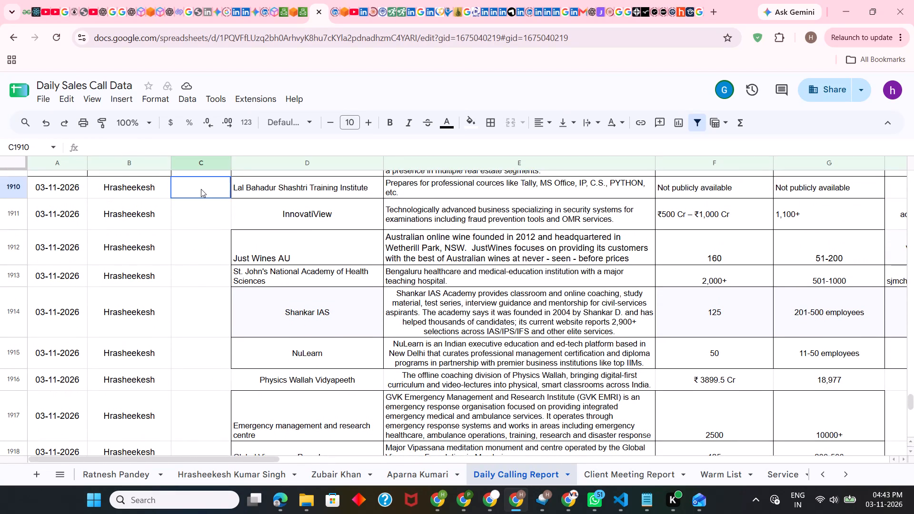
{"action": "key", "text": "ctrl+v"}
Clear the two surplus 2nd Half values in C1921 and C1922, below the Suraasa entry.
{"action": "scroll", "coordinate": [201, 189], "scroll_direction": "down", "scroll_amount": 1}
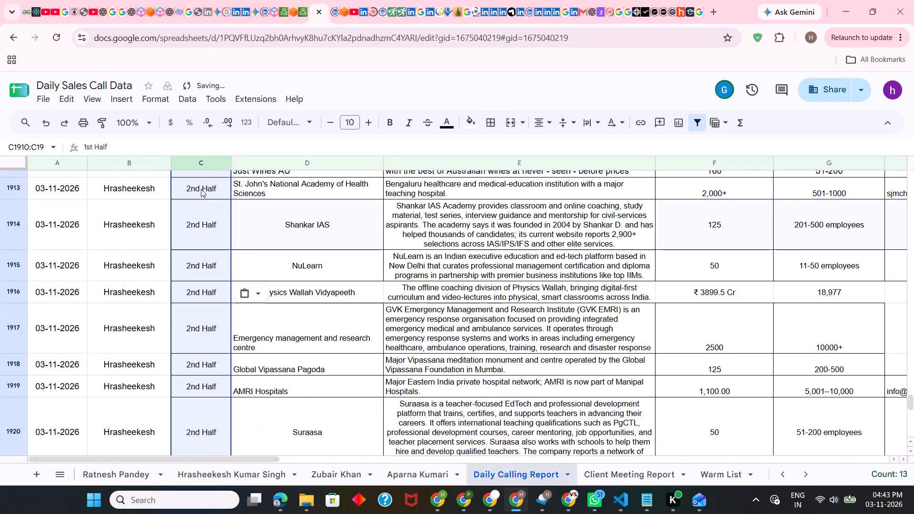
{"action": "scroll", "coordinate": [201, 189], "scroll_direction": "down", "scroll_amount": 3}
{"action": "left_click", "coordinate": [207, 334]}
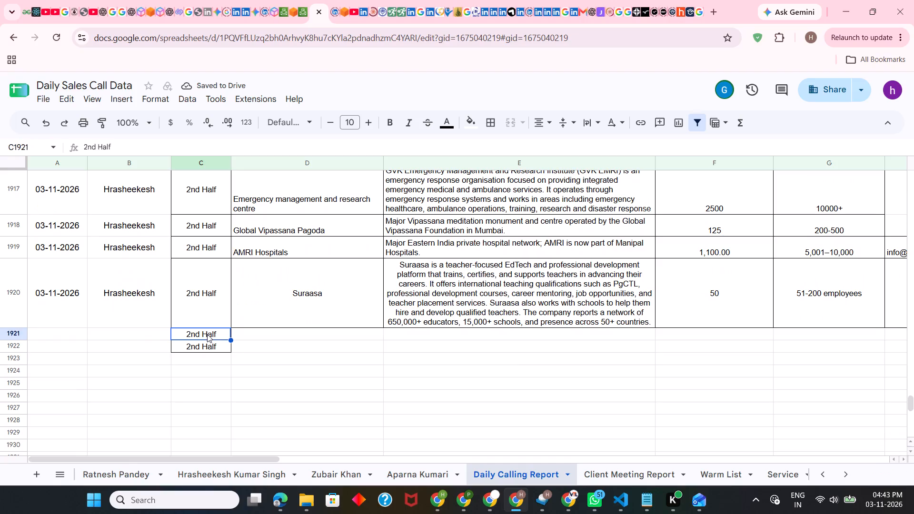
{"action": "key", "text": "BackSpace"}
{"action": "key", "text": "Down"}
{"action": "key", "text": "BackSpace"}
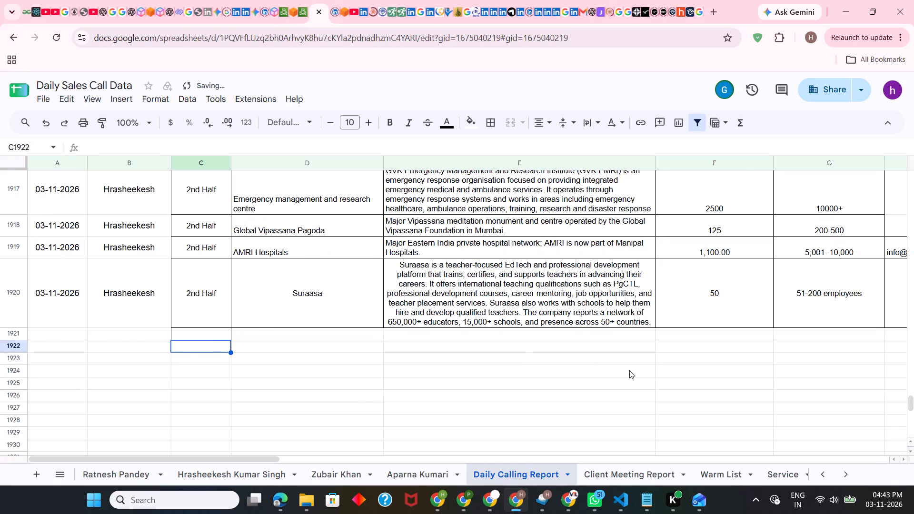
Move the remarks of the 03-11-2026 entries from M1910:M1920 one column over to N1910:N1920.
{"action": "scroll", "coordinate": [629, 370], "scroll_direction": "left", "scroll_amount": 8}
{"action": "scroll", "coordinate": [629, 370], "scroll_direction": "up", "scroll_amount": 1}
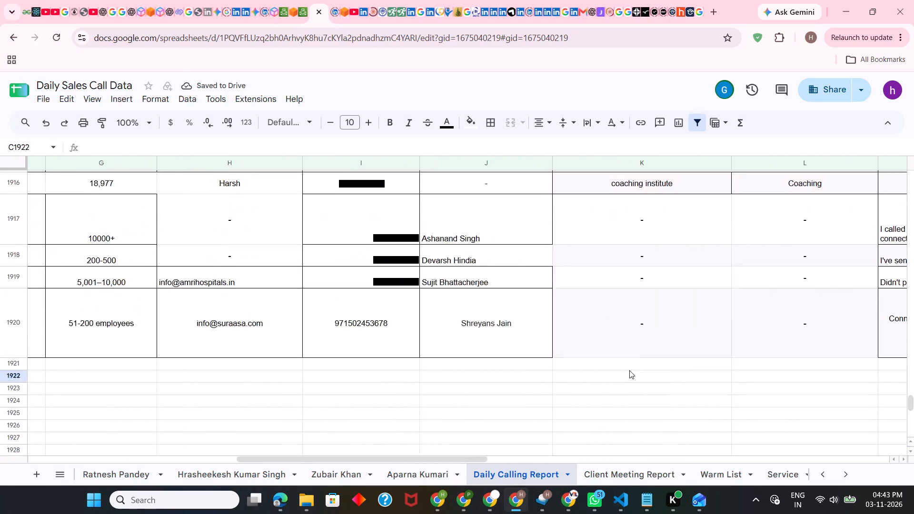
{"action": "scroll", "coordinate": [629, 370], "scroll_direction": "up", "scroll_amount": 7}
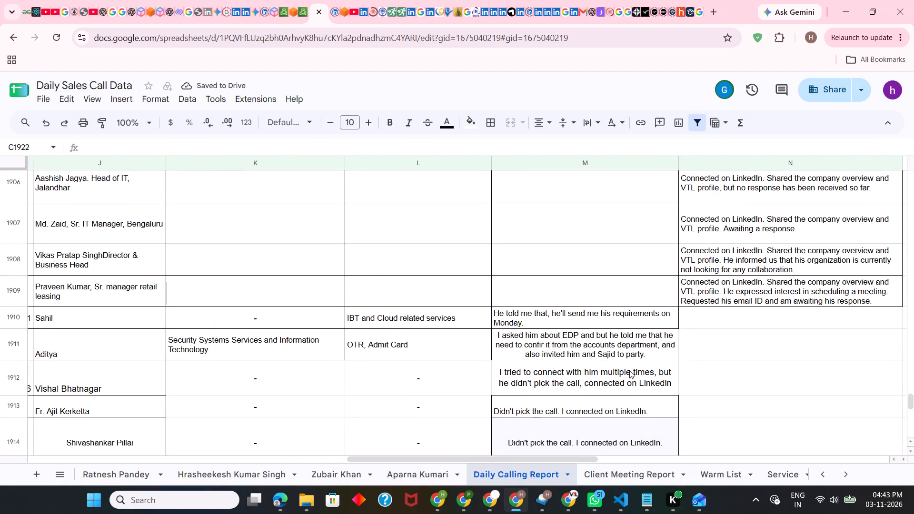
{"action": "left_click", "coordinate": [631, 323]}
{"action": "key", "text": "shift+Down"}
{"action": "key", "text": "shift+Down"}
{"action": "key", "text": "shift+Down"}
{"action": "key", "text": "shift+Down"}
{"action": "key", "text": "shift+Down"}
{"action": "key", "text": "shift+Down"}
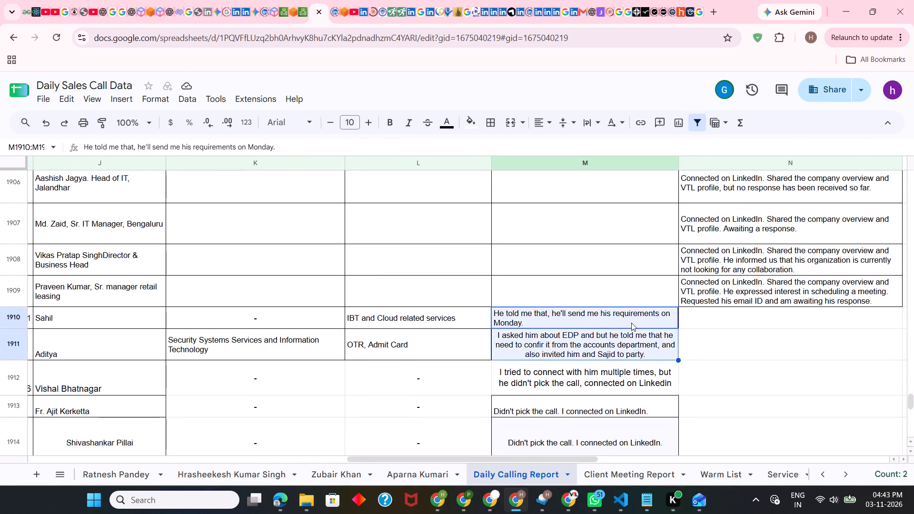
{"action": "key", "text": "shift+Down"}
{"action": "key", "text": "shift+Down"}
{"action": "key", "text": "shift+Down"}
{"action": "key", "text": "shift+Down"}
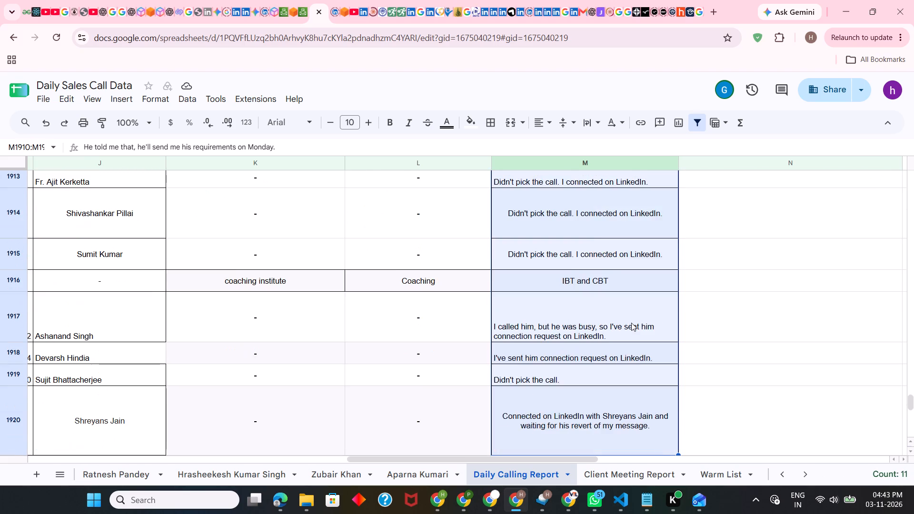
{"action": "key", "text": "shift+Down"}
{"action": "key", "text": "shift+Down"}
{"action": "key", "text": "shift+Up"}
{"action": "key", "text": "shift+Up"}
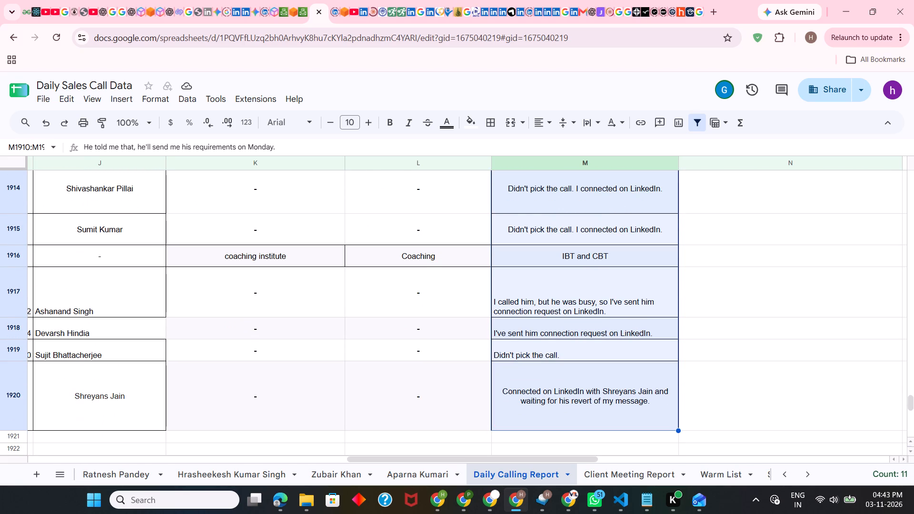
{"action": "left_click_drag", "start_coordinate": [679, 275], "coordinate": [718, 275]}
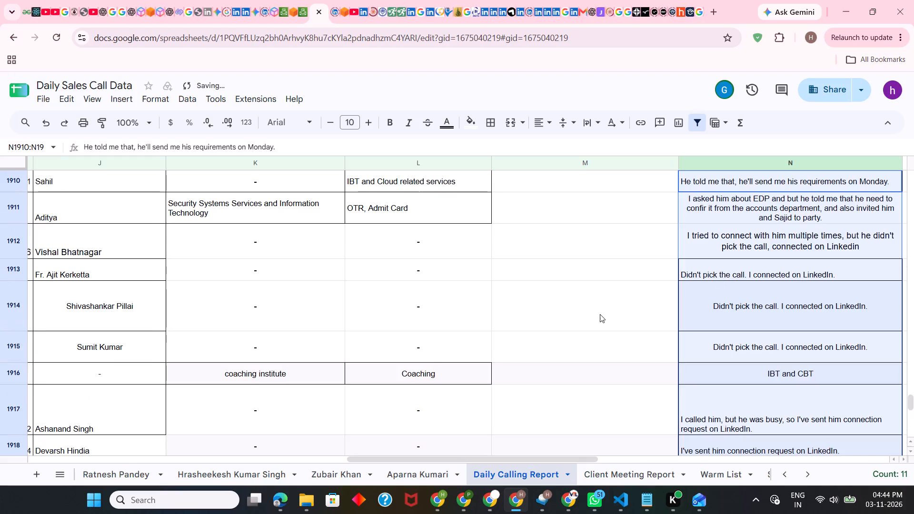
{"action": "left_click", "coordinate": [600, 314]}
Look over the end of the transferred entries, and the last rows of Hrasheekesh's own call log sheet.
{"action": "scroll", "coordinate": [600, 314], "scroll_direction": "right", "scroll_amount": 4}
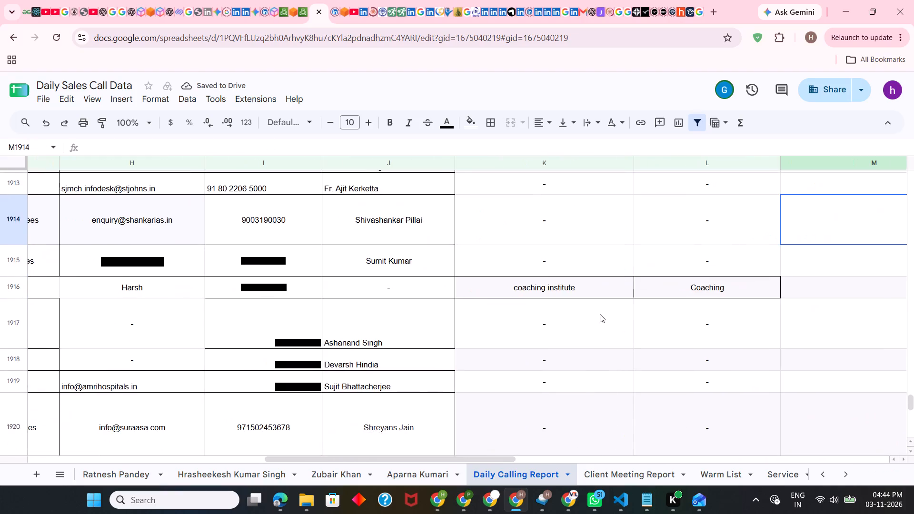
{"action": "scroll", "coordinate": [600, 314], "scroll_direction": "down", "scroll_amount": 4}
{"action": "left_click", "coordinate": [600, 314]}
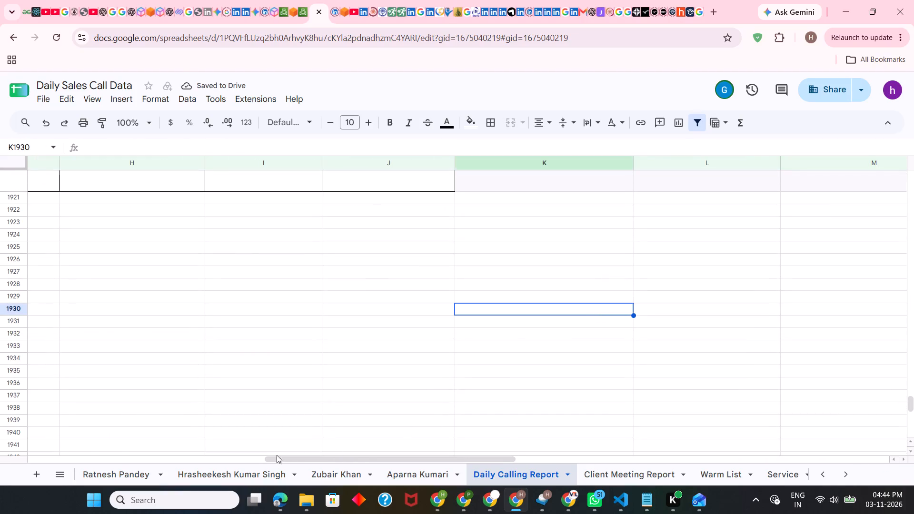
{"action": "left_click", "coordinate": [252, 467]}
{"action": "left_click", "coordinate": [396, 390]}
{"action": "scroll", "coordinate": [396, 390], "scroll_direction": "right", "scroll_amount": 8}
{"action": "left_click", "coordinate": [396, 390]}
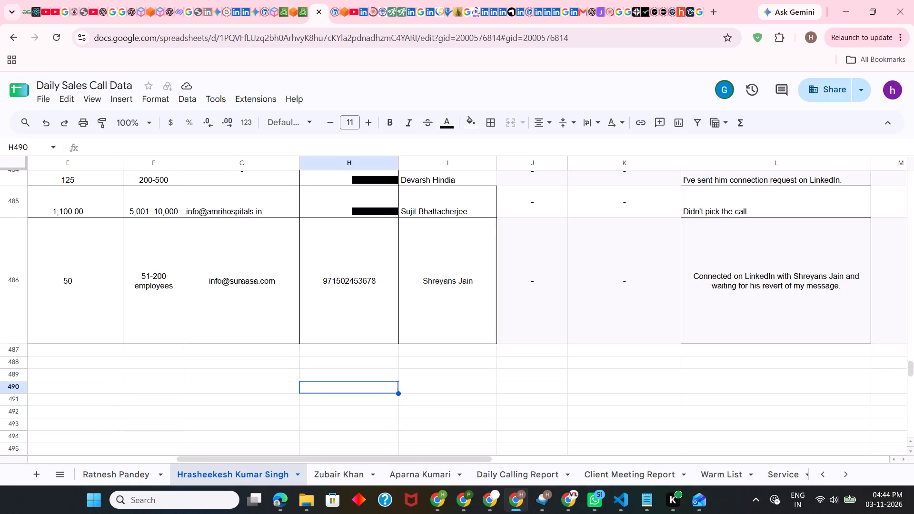
{"action": "scroll", "coordinate": [396, 390], "scroll_direction": "right", "scroll_amount": 6}
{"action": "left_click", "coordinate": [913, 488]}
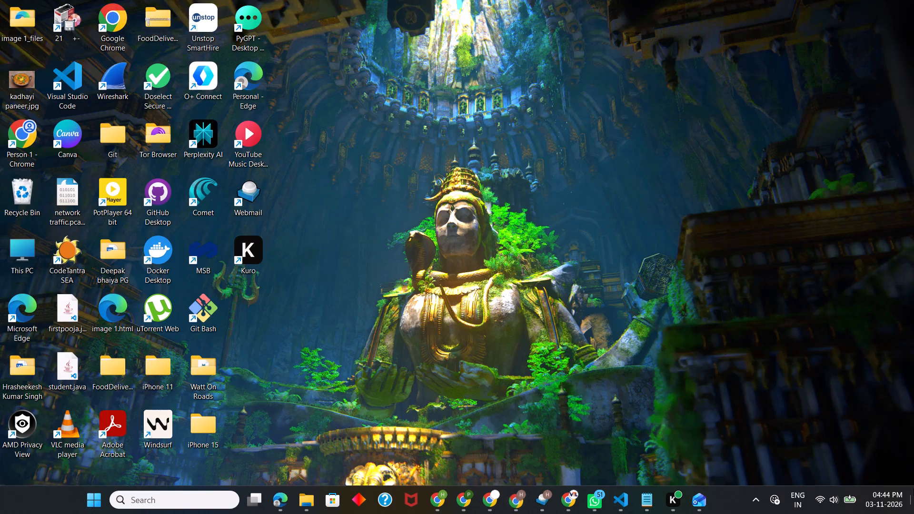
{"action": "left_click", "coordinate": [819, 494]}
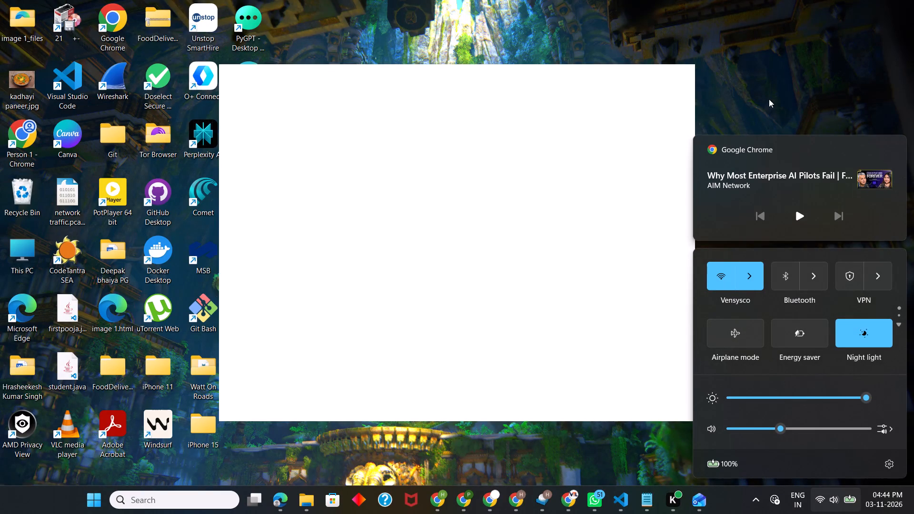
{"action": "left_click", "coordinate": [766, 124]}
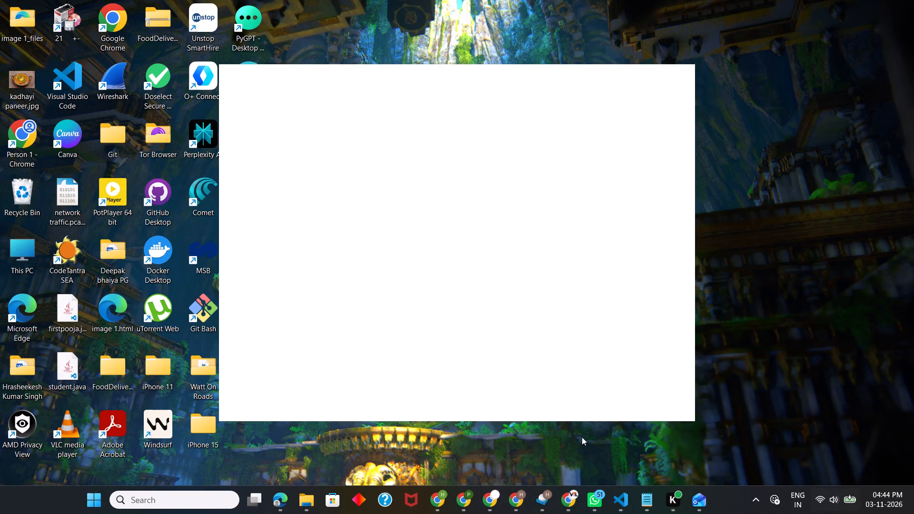
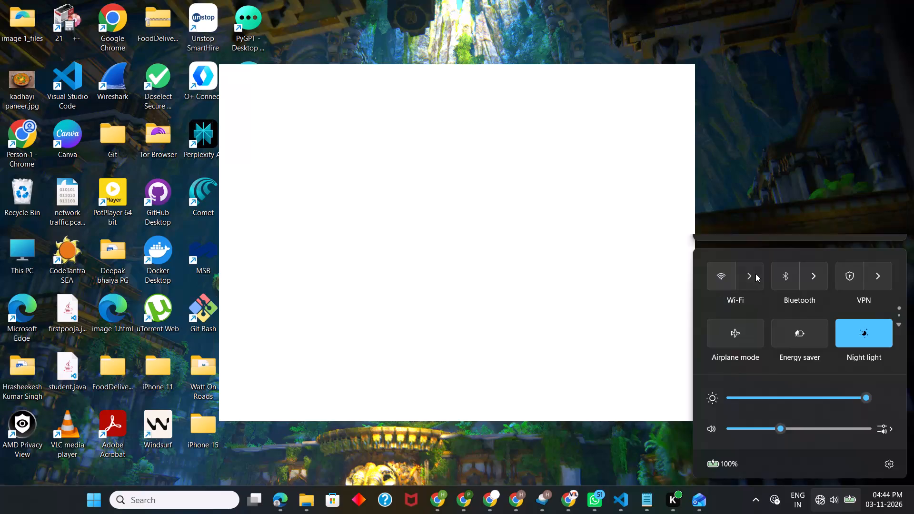
Close the Wi-Fi quick settings and return to the desktop.
{"action": "left_click", "coordinate": [779, 186]}
{"action": "left_click", "coordinate": [537, 448]}
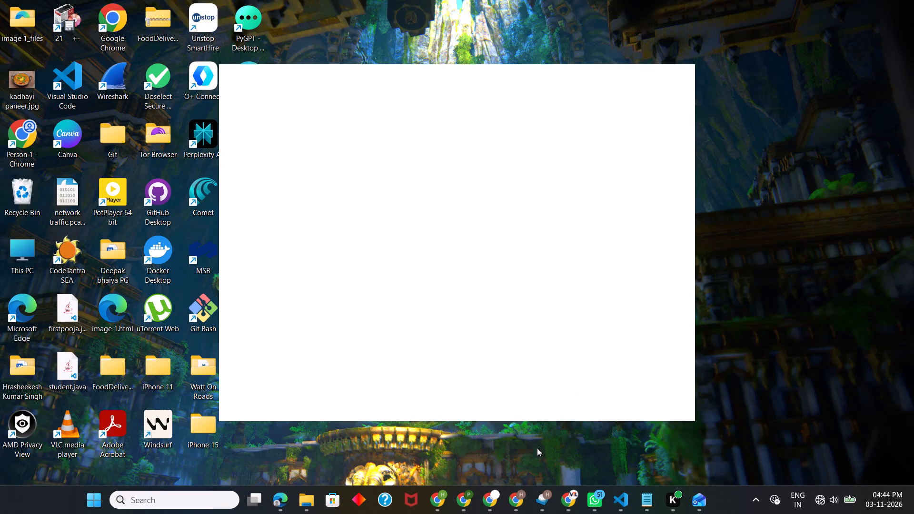